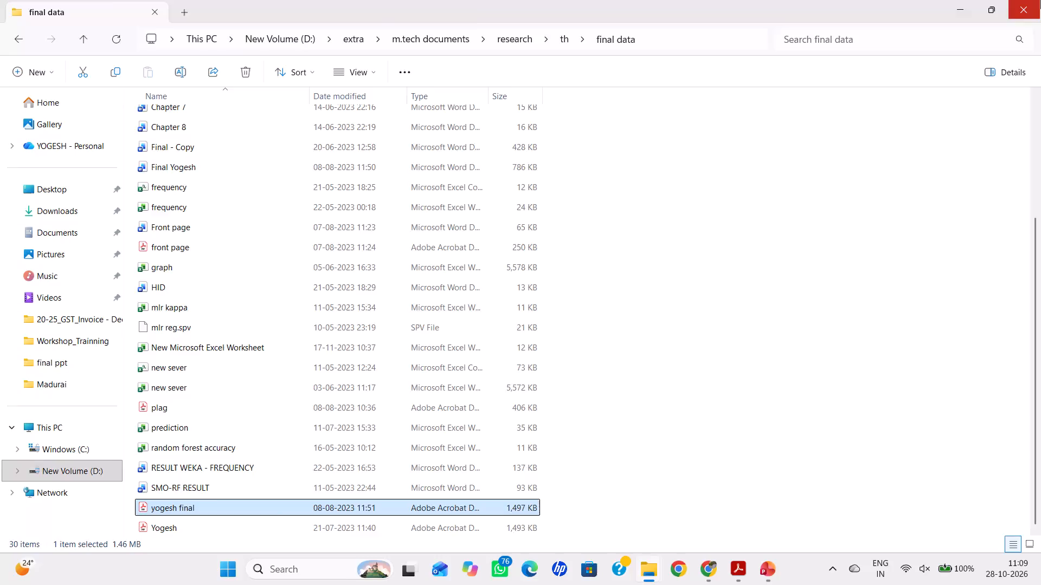
Close the "final data" folder window.
click(1040, 0)
Switch to the PowerPoint road safety workshop presentation and look through the slides from slide 49 to the road safety audit stages.
click(760, 568)
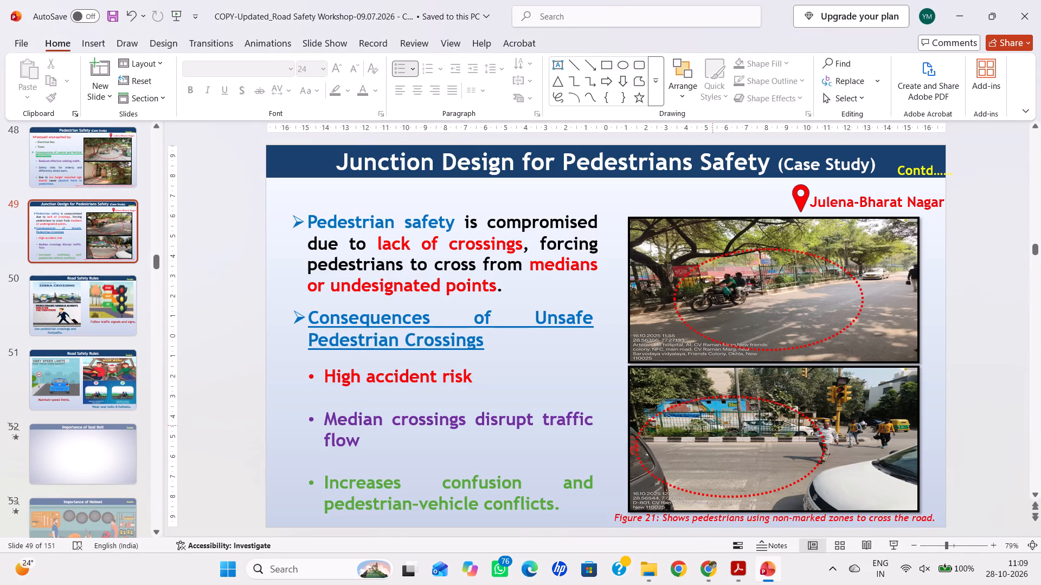
scroll(715, 471, down, 2)
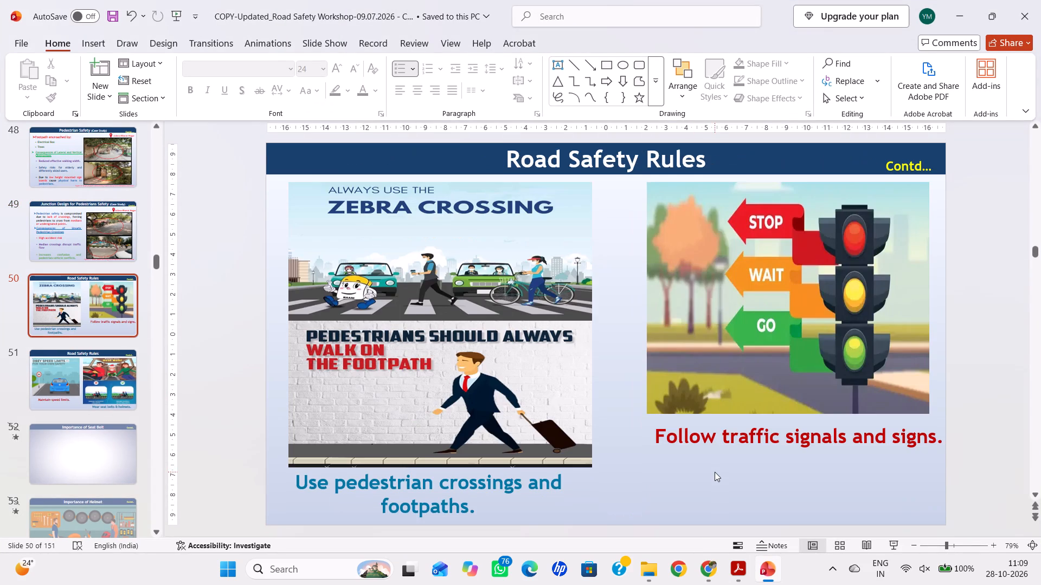
scroll(715, 472, down, 5)
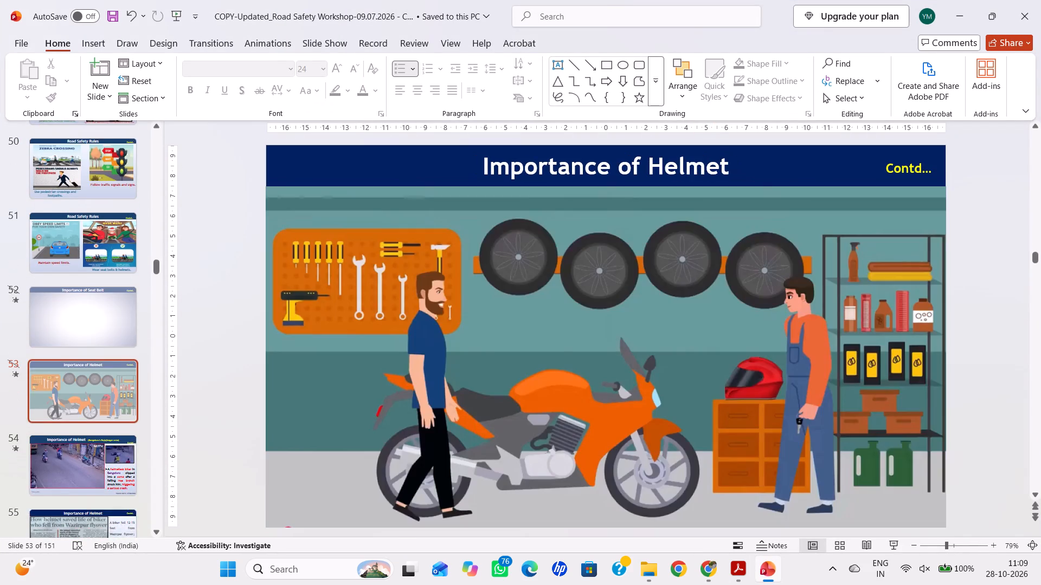
scroll(715, 472, down, 6)
scroll(715, 472, up, 2)
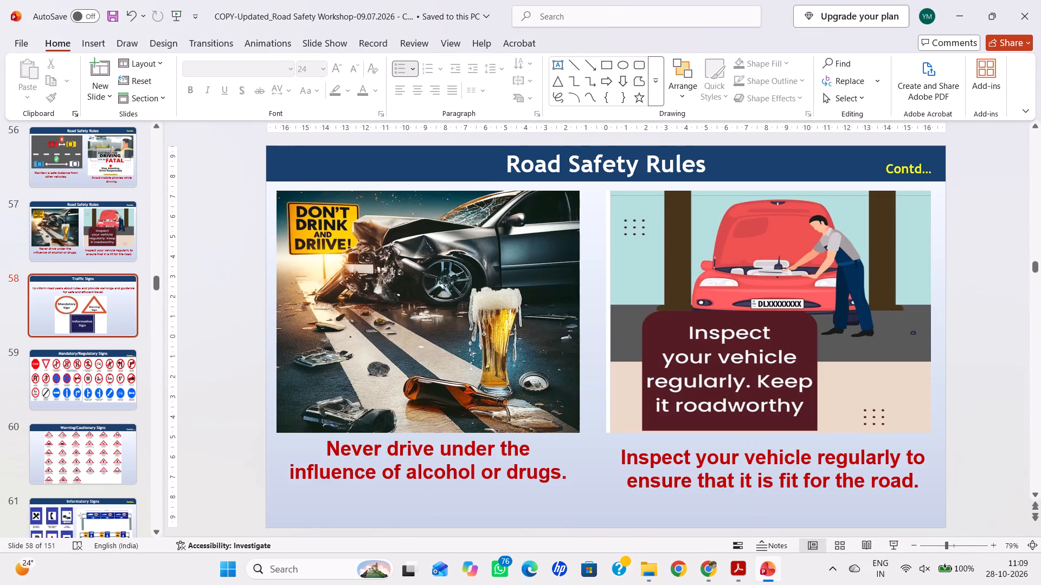
scroll(715, 472, down, 7)
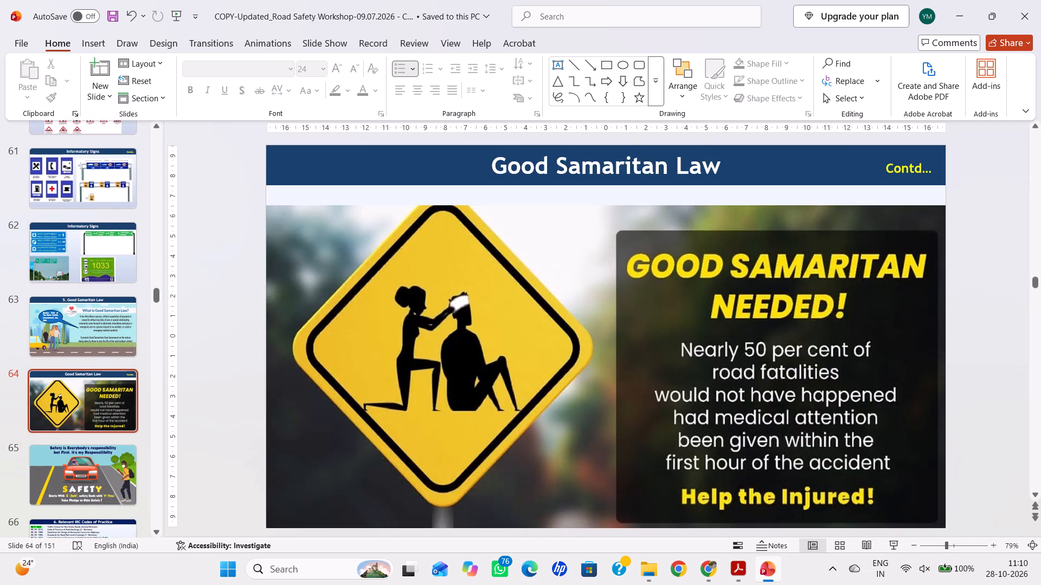
scroll(715, 472, down, 5)
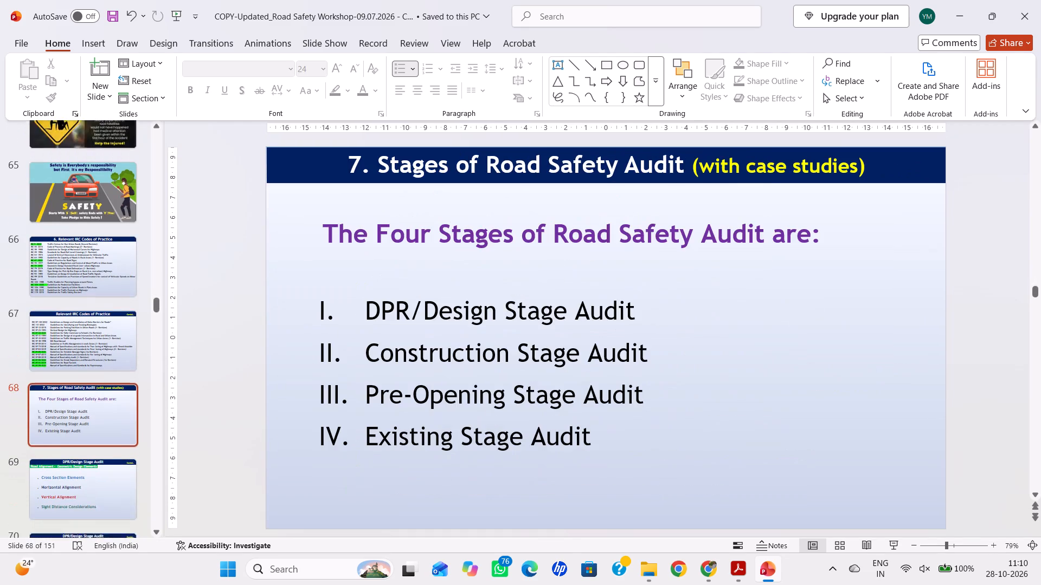
scroll(715, 472, down, 2)
scroll(715, 472, up, 2)
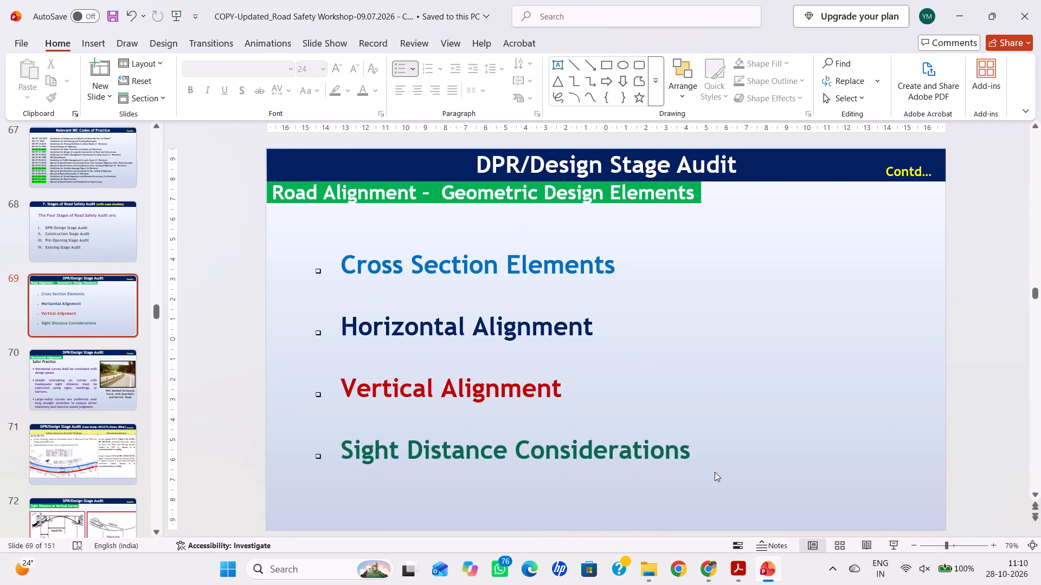
scroll(715, 472, up, 2)
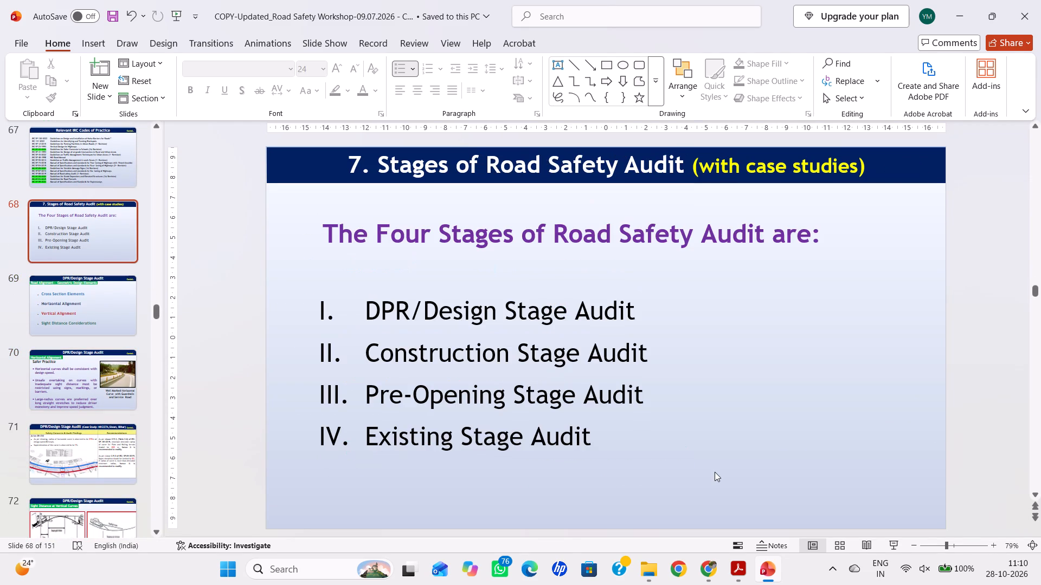
scroll(715, 472, down, 1)
Minimize the presentation window to show the desktop, and refresh the desktop.
triple_click(972, 0)
click(972, 0)
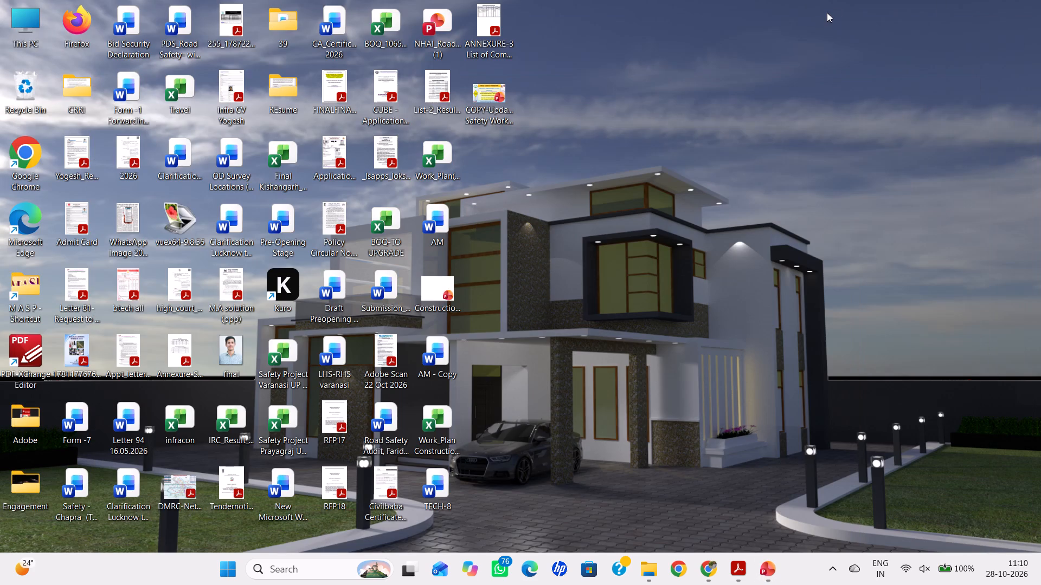
right_click(827, 12)
click(855, 71)
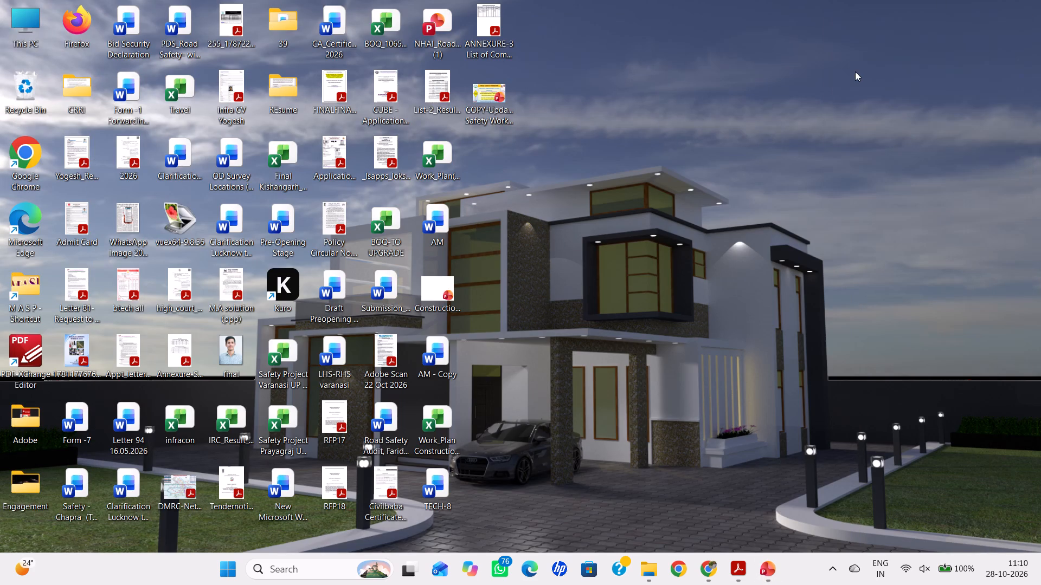
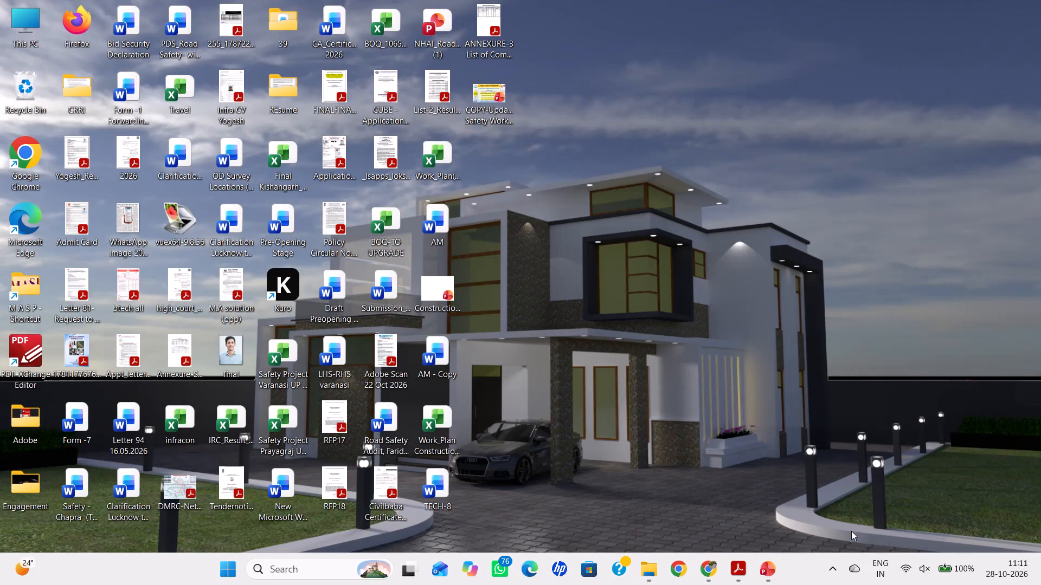
Switch back to the PowerPoint road safety workshop presentation and view the DPR/Design Stage Audit slides up to slide 71.
click(777, 561)
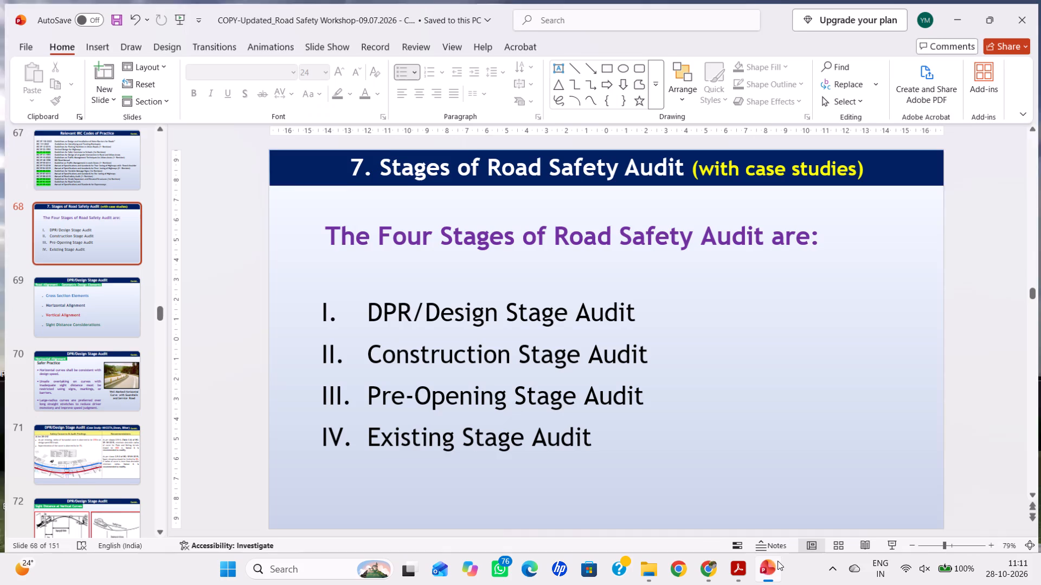
scroll(628, 384, down, 2)
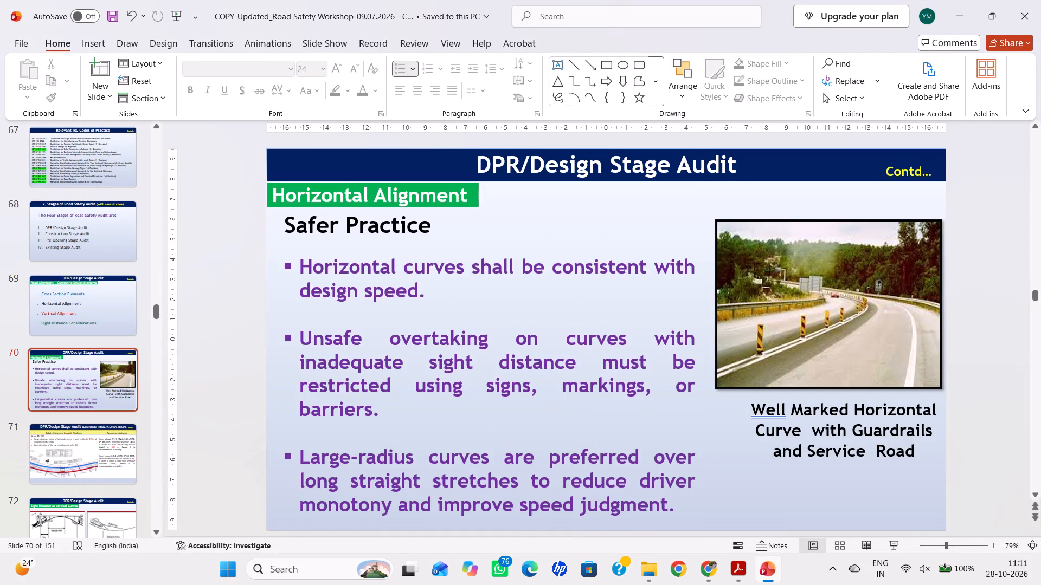
scroll(628, 384, down, 1)
scroll(628, 384, up, 1)
scroll(117, 367, up, 1)
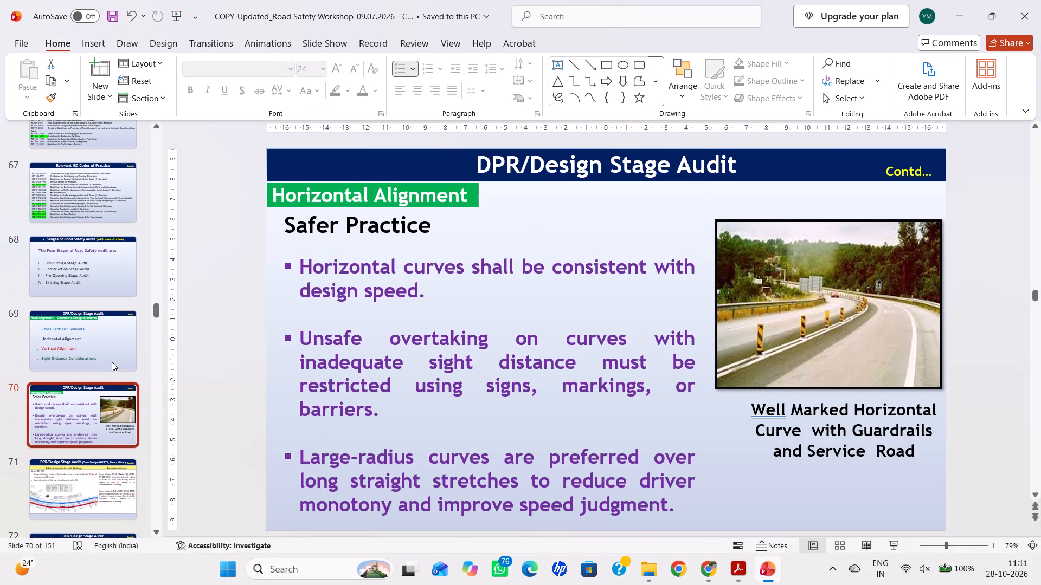
scroll(112, 362, down, 4)
click(112, 362)
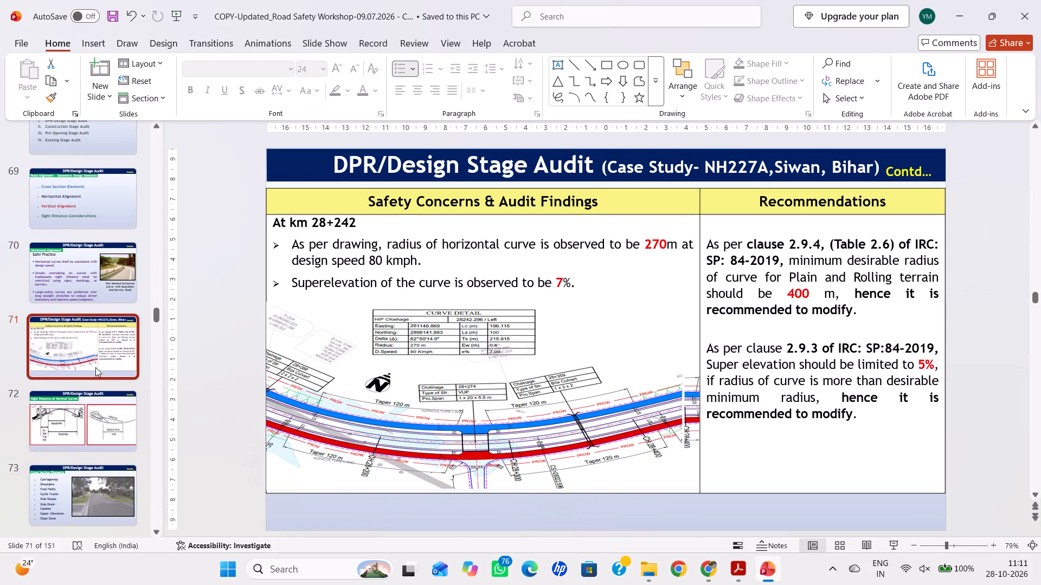
Skim the slide thumbnails from the design stage case study through the construction and existing stage audits to the accident slides.
scroll(95, 367, down, 6)
scroll(63, 284, down, 9)
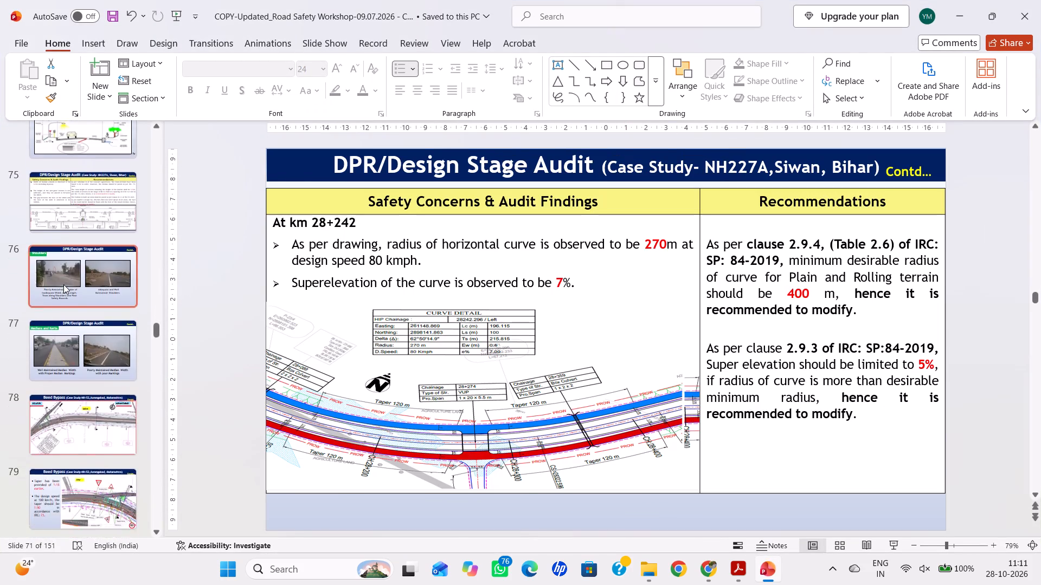
scroll(63, 284, down, 12)
scroll(65, 294, down, 19)
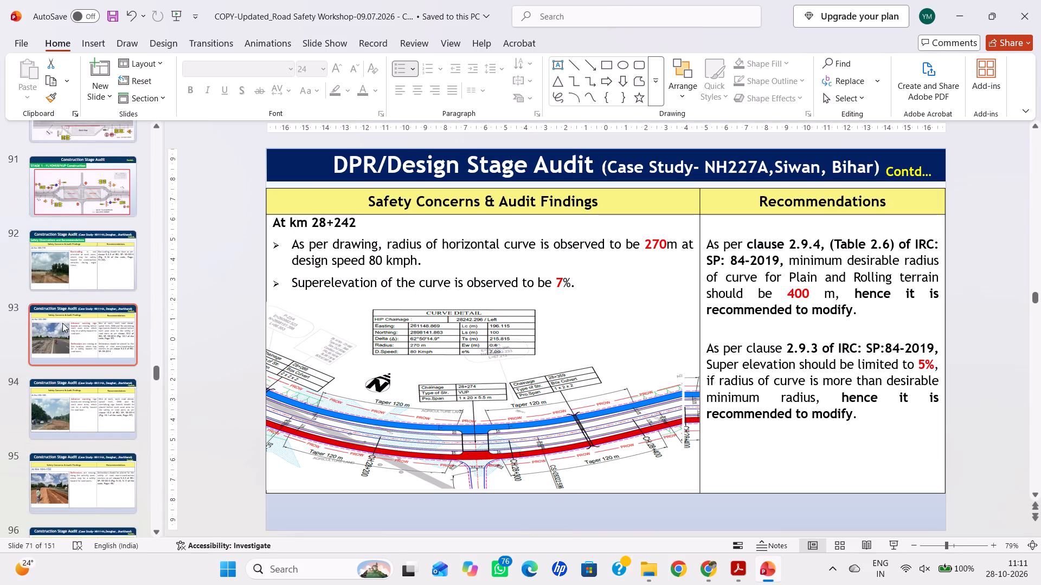
scroll(62, 323, down, 15)
scroll(62, 313, down, 20)
scroll(62, 313, down, 10)
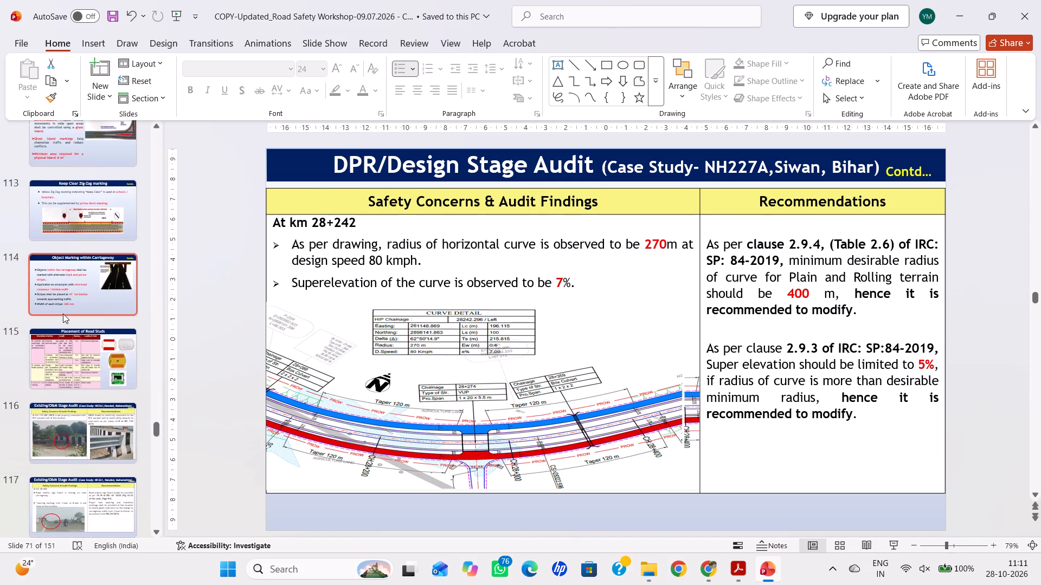
scroll(63, 314, down, 8)
scroll(63, 314, down, 20)
scroll(63, 314, down, 11)
scroll(65, 324, down, 13)
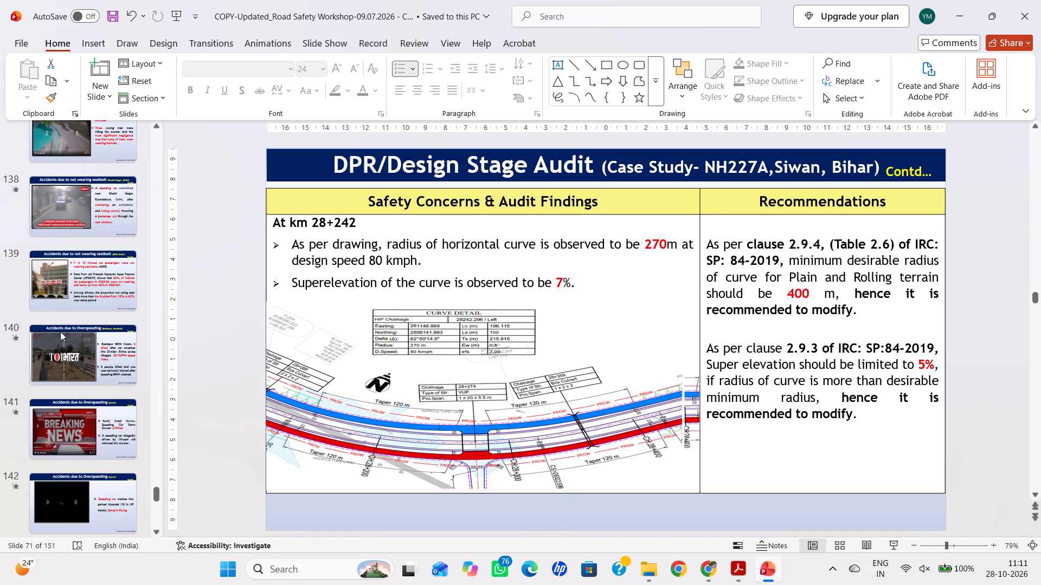
scroll(60, 330, down, 20)
scroll(60, 330, down, 20)
scroll(60, 330, down, 3)
Go back through the slide thumbnails to look at the traffic sign slides, including the Informatory Signs slides.
scroll(66, 322, up, 13)
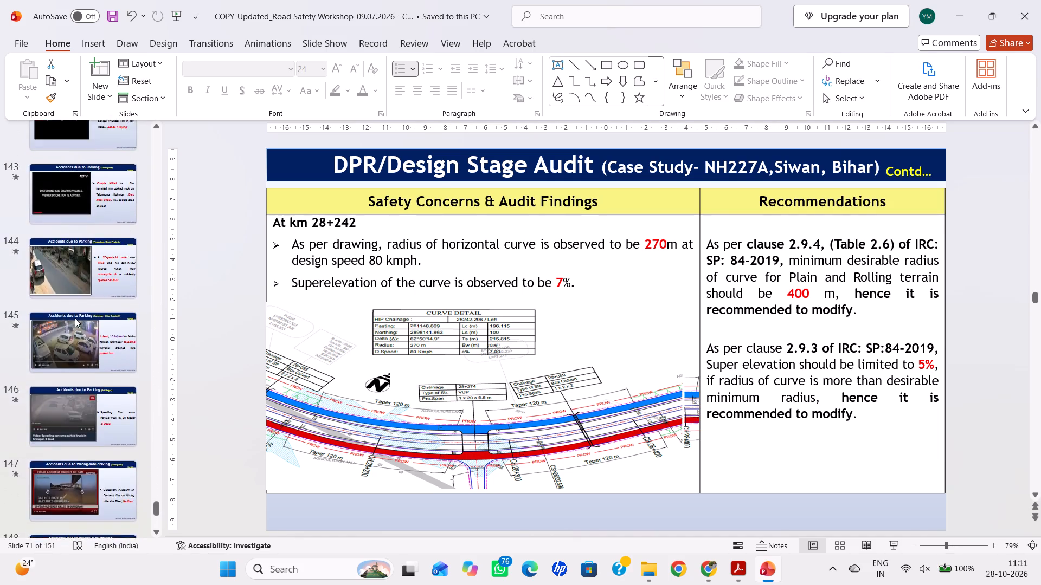
scroll(75, 318, up, 20)
scroll(75, 318, up, 12)
middle_drag(85, 326, 114, 156)
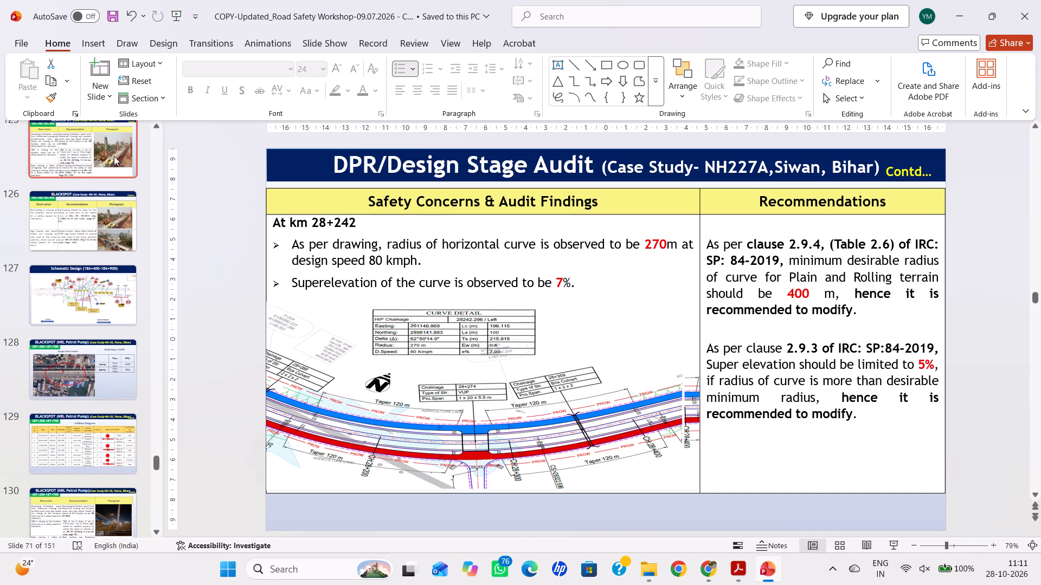
middle_drag(114, 156, 122, 129)
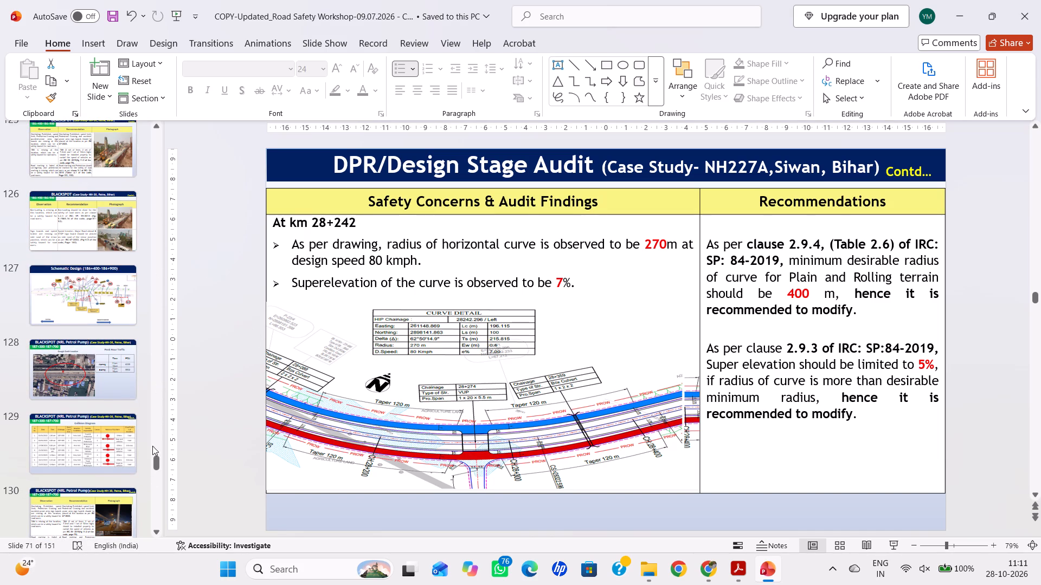
drag(156, 461, 215, 102)
scroll(437, 289, up, 4)
scroll(175, 233, up, 20)
scroll(175, 233, up, 5)
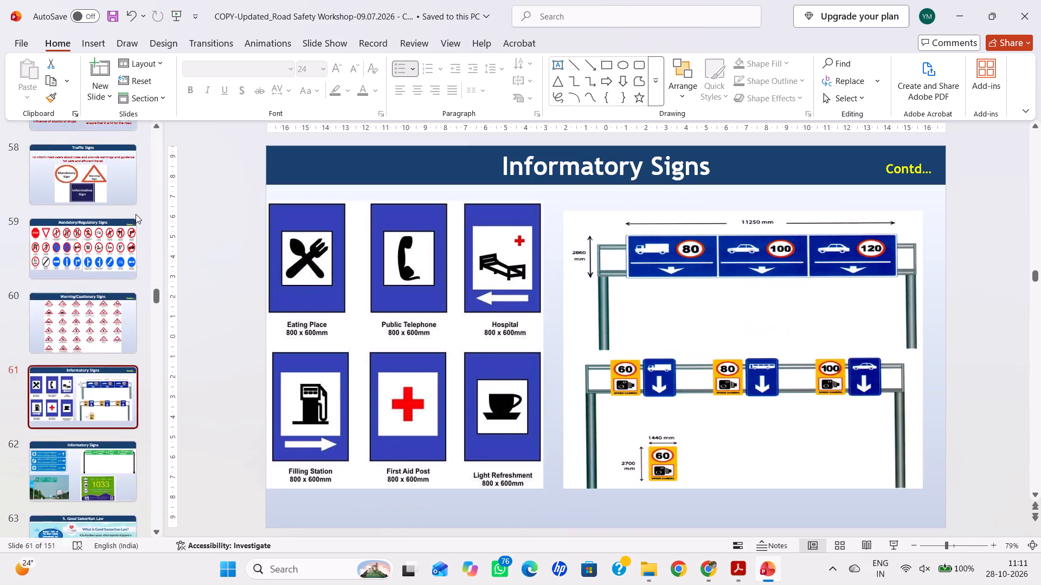
scroll(136, 214, up, 20)
scroll(136, 214, up, 5)
scroll(187, 166, down, 1)
Close the road safety workshop presentation and save its changes to the Desktop.
click(1040, 0)
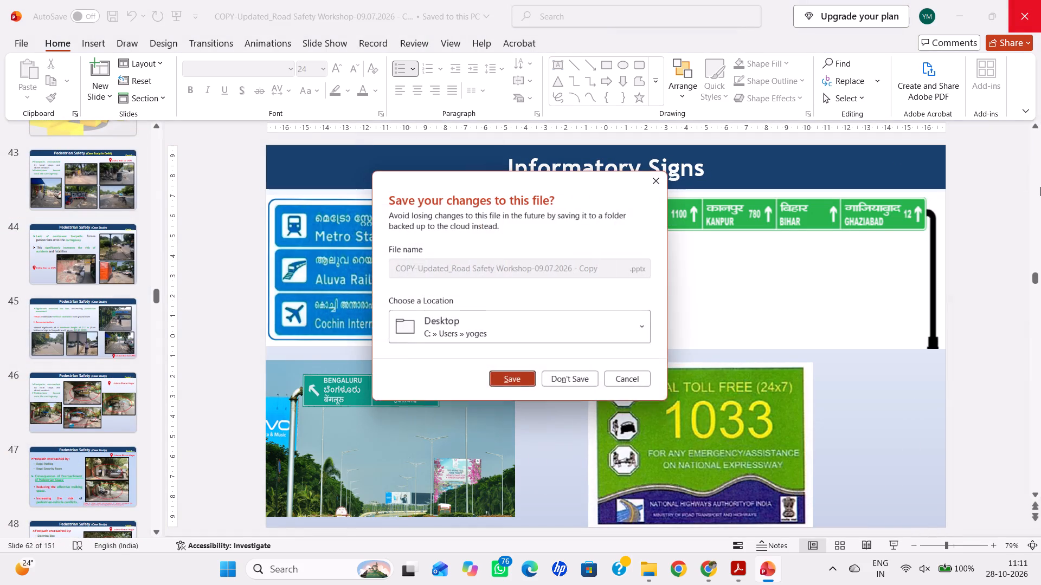
click(526, 384)
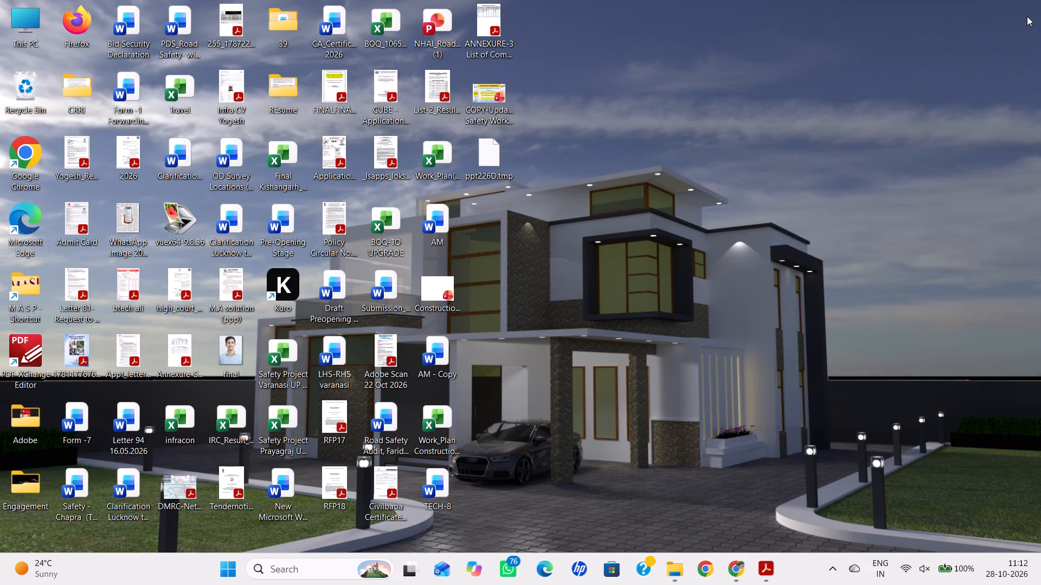
Refresh the desktop.
click(863, 92)
right_click(863, 92)
click(753, 148)
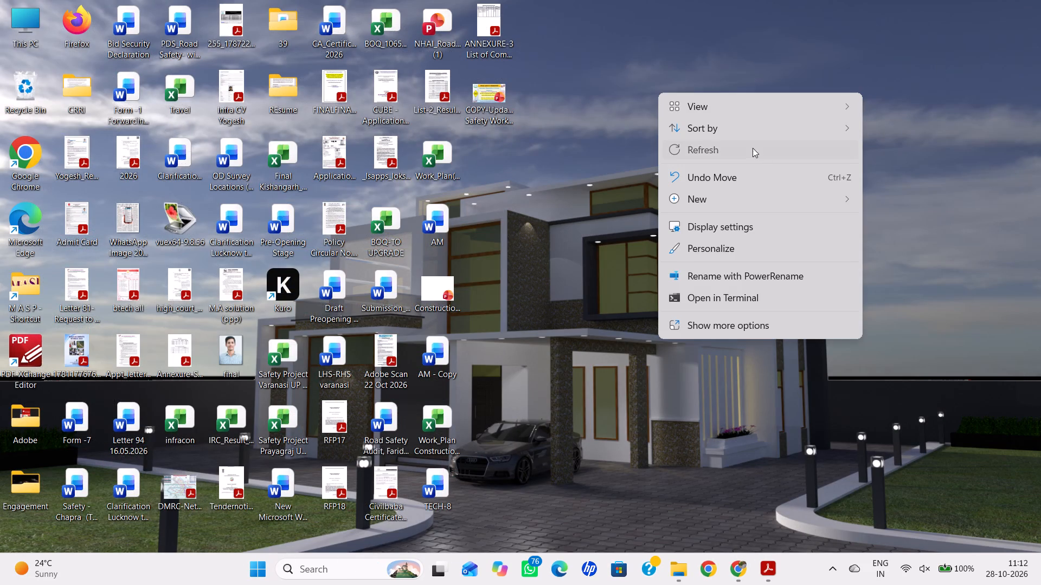
Duplicate the COPY-Updated_Road Safety Workshop-09.07.2026 - Copy presentation file on the desktop.
click(503, 97)
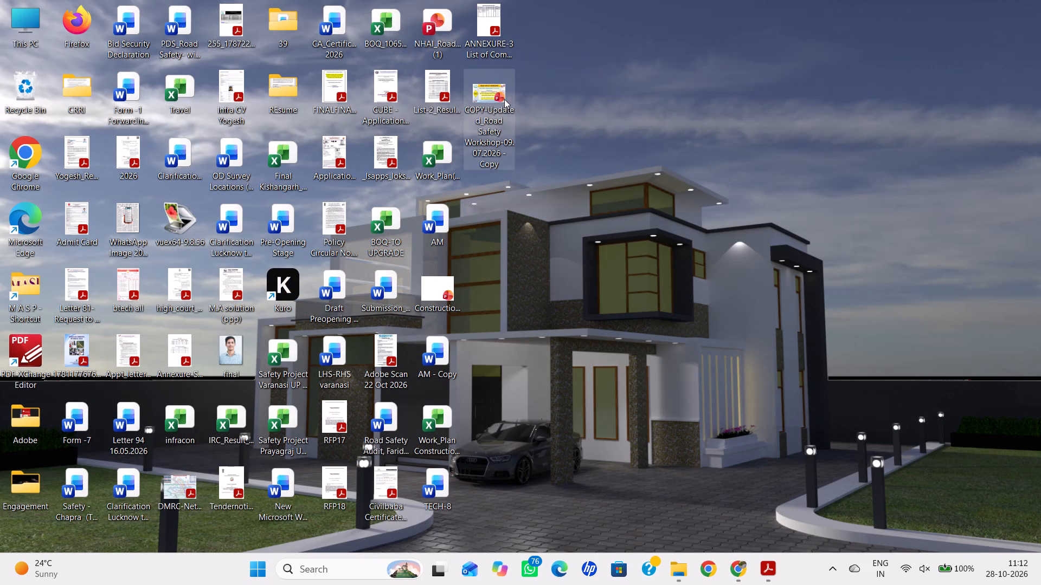
key(ctrl+c)
key(ctrl+v)
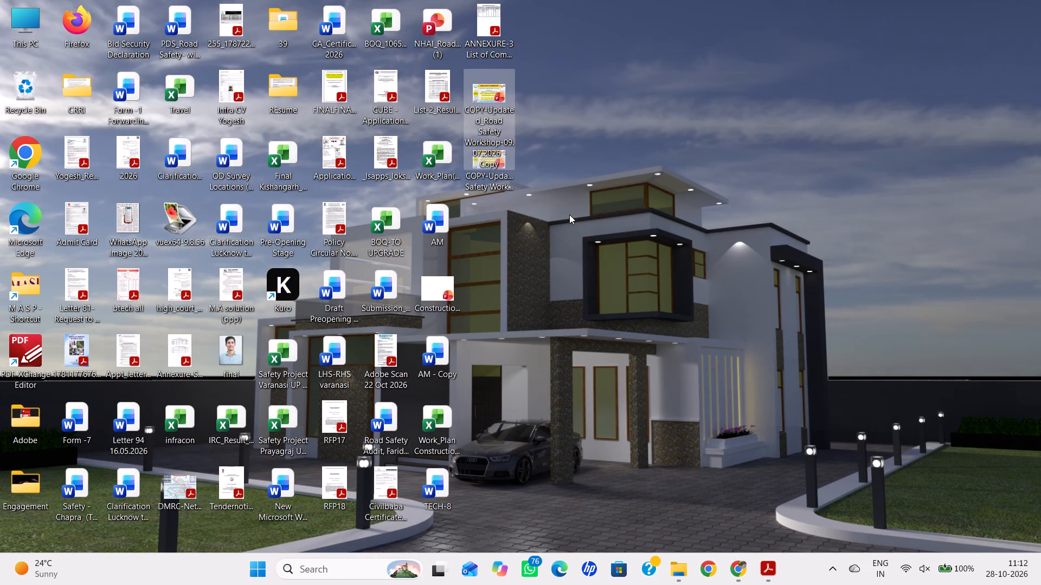
click(568, 214)
Start renaming the duplicated presentation file, replacing COPY at the beginning of its name with Final.
click(507, 183)
right_click(507, 183)
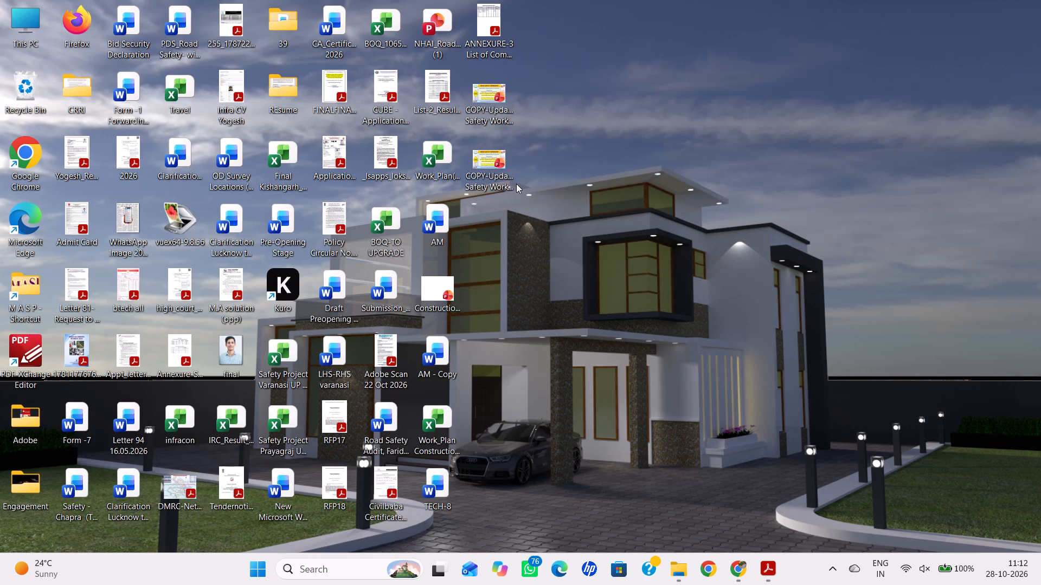
right_click(496, 167)
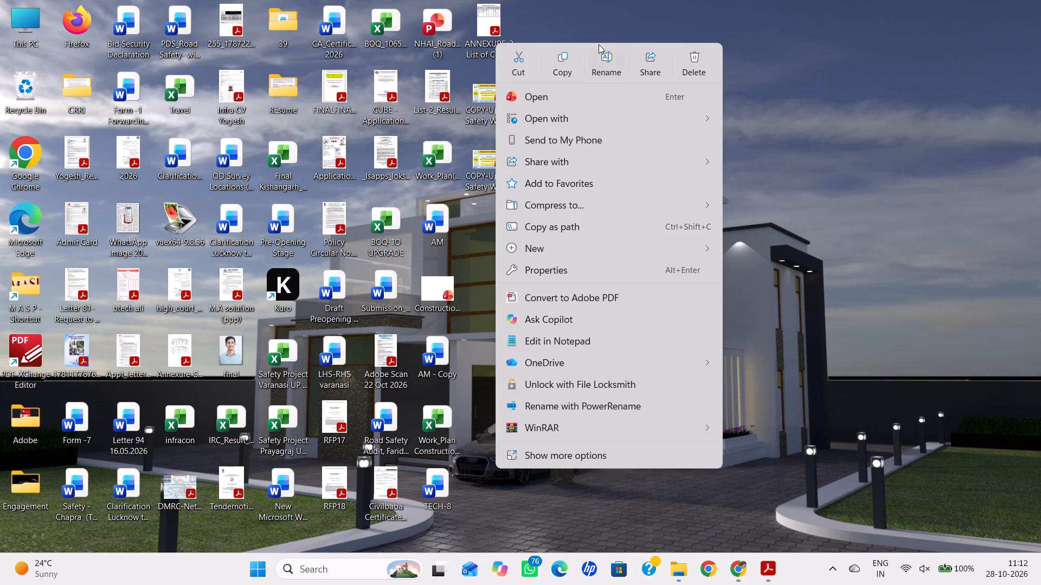
click(607, 59)
click(503, 185)
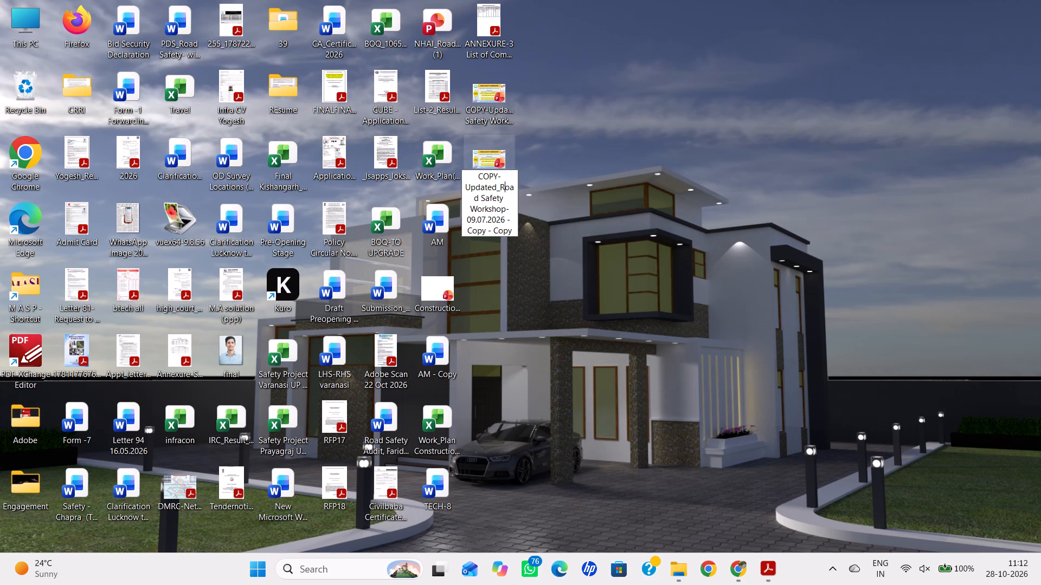
click(502, 175)
key(Left)
key(BackSpace)
key(BackSpace)
key(BackSpace)
key(BackSpace)
text(Final)
Remove the " - Copy - Copy" suffix from the duplicated presentation's file name.
click(511, 230)
key(BackSpace)
key(BackSpace)
key(BackSpace)
key(BackSpace)
key(BackSpace)
key(BackSpace)
key(BackSpace)
key(BackSpace)
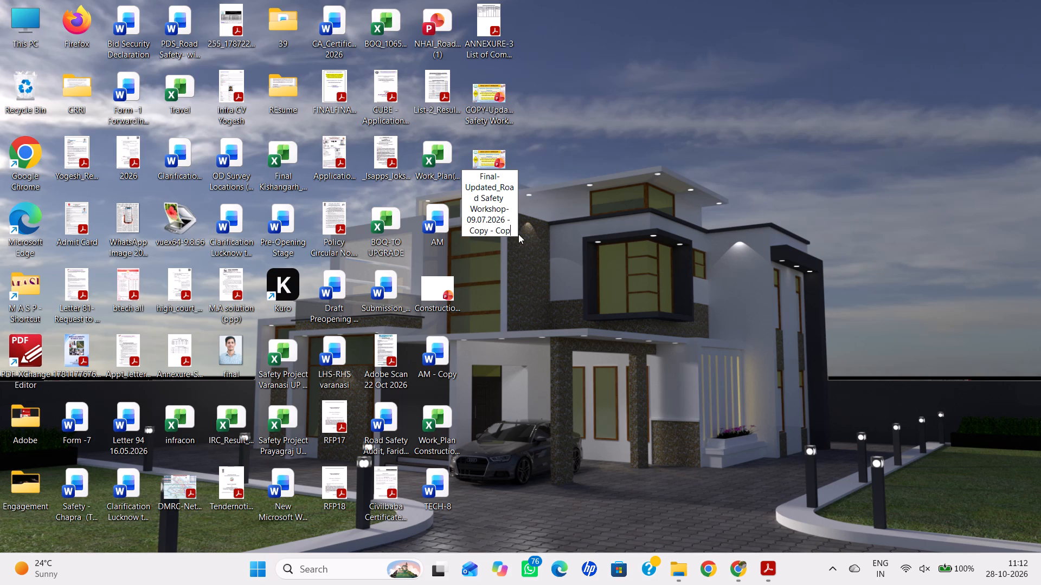
key(BackSpace)
key(BackSpace)
key(BackSpace)
key(BackSpace)
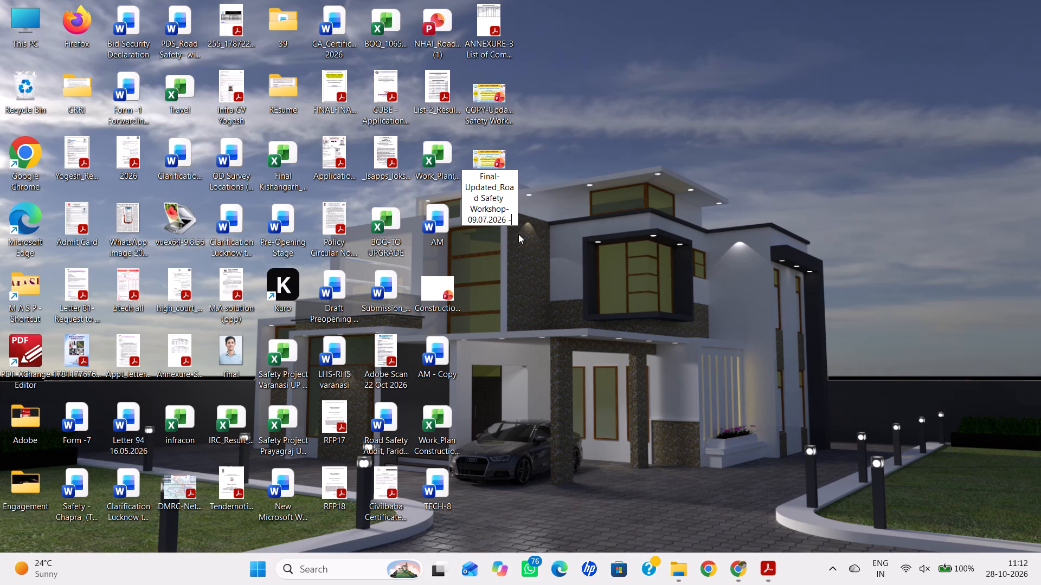
key(BackSpace)
key(BackSpace)
Change the date in the duplicated presentation's file name to 28.10.2026.
key(Left)
key(Left)
key(Left)
key(Left)
key(Left)
key(Left)
key(Left)
key(Left)
key(BackSpace)
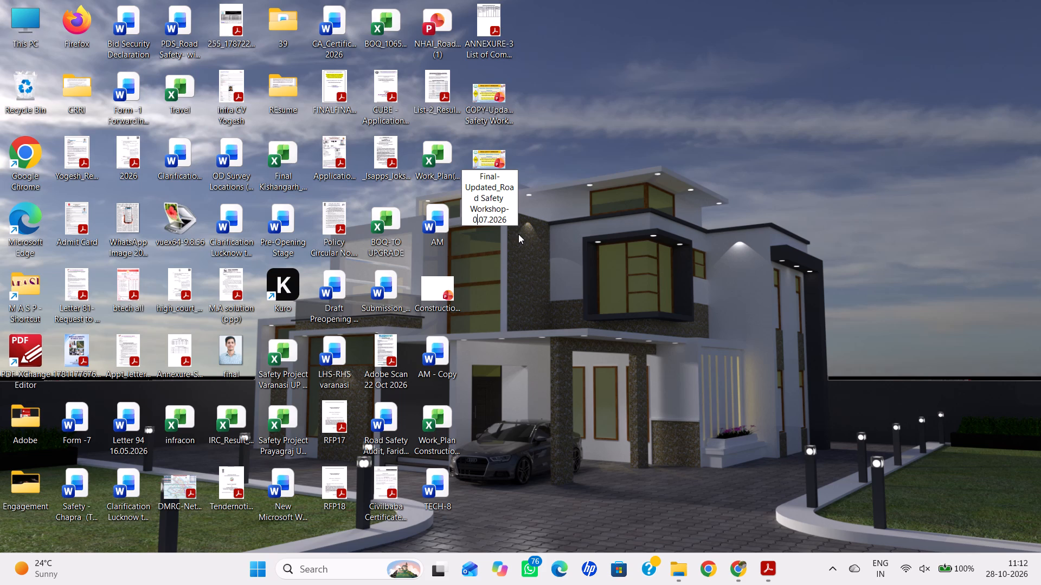
key(BackSpace)
text(28)
key(Right)
key(Right)
key(Right)
key(BackSpace)
key(BackSpace)
text(10)
Insert Madurai_ after "Final-" in the duplicated presentation's file name and apply the new name.
click(501, 173)
text(Madurai)
key(shift+underscore)
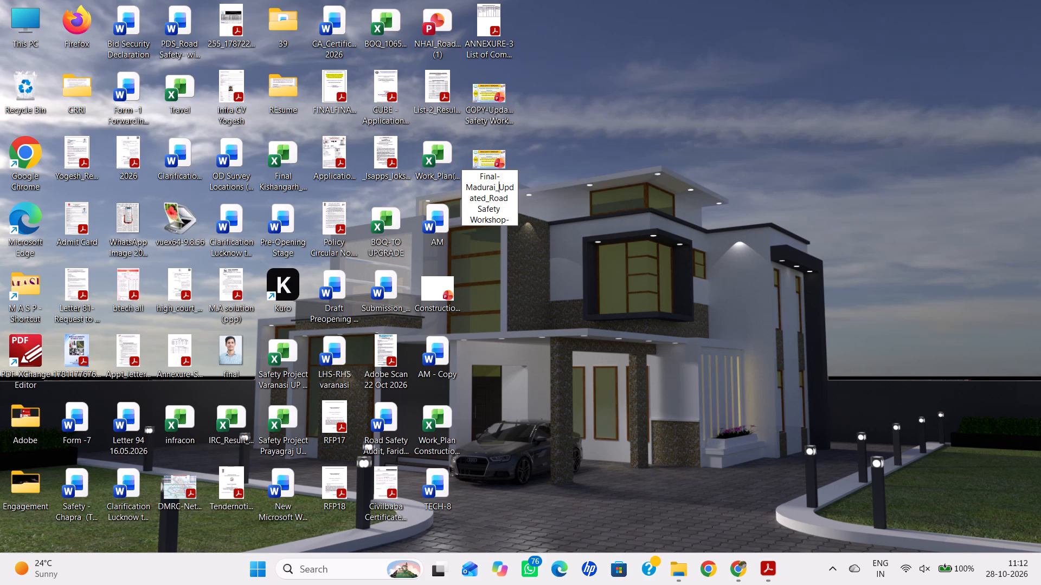
click(660, 42)
click(660, 170)
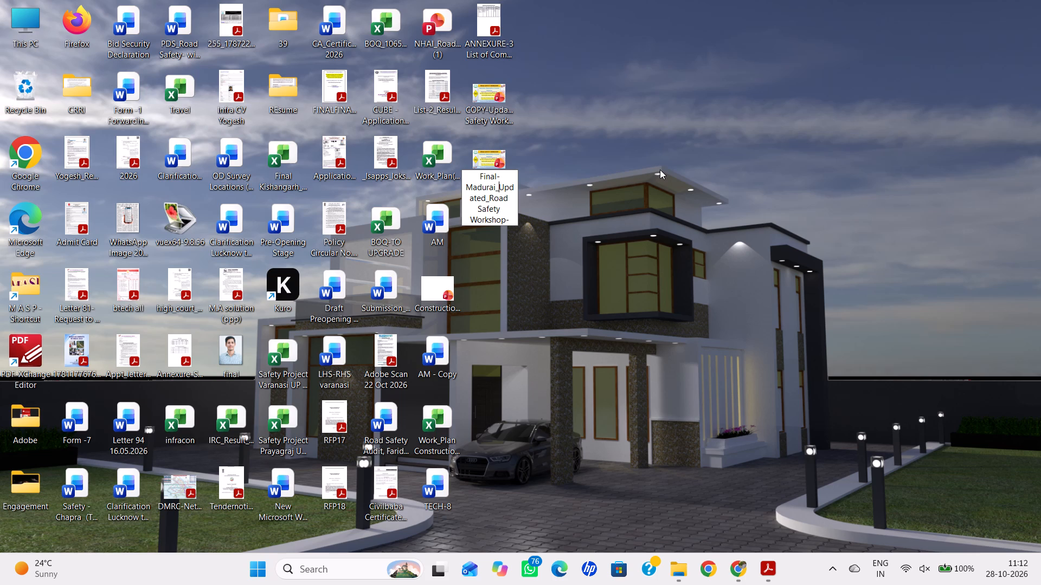
click(660, 170)
right_click(660, 170)
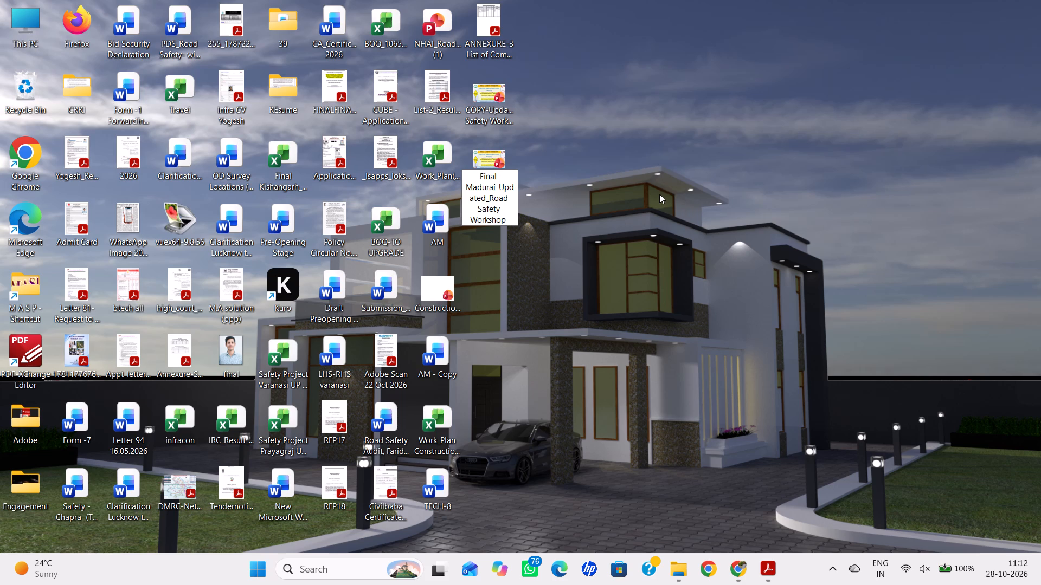
triple_click(659, 194)
triple_click(659, 194)
scroll(656, 340, down, 10)
click(576, 232)
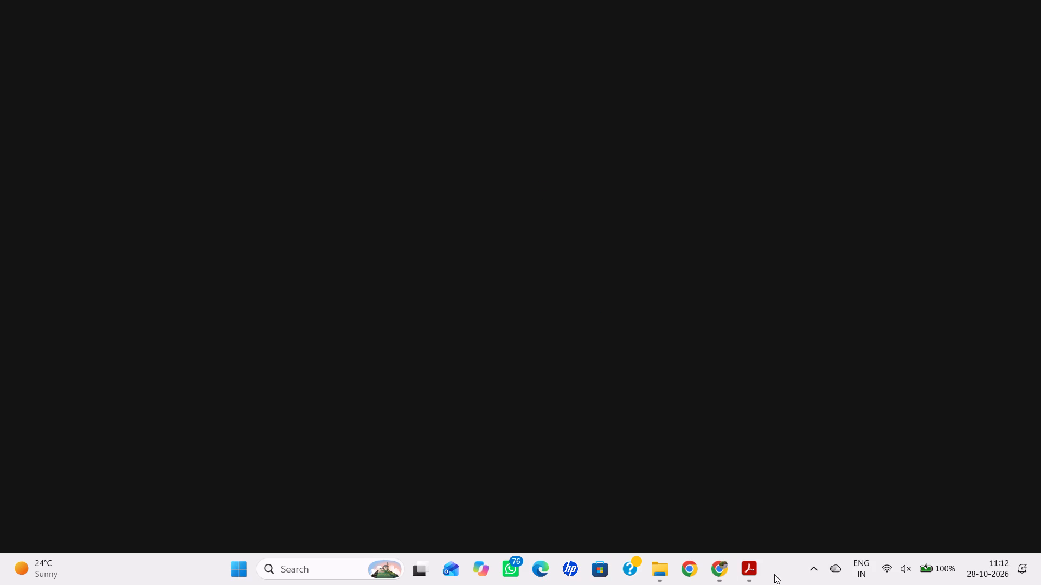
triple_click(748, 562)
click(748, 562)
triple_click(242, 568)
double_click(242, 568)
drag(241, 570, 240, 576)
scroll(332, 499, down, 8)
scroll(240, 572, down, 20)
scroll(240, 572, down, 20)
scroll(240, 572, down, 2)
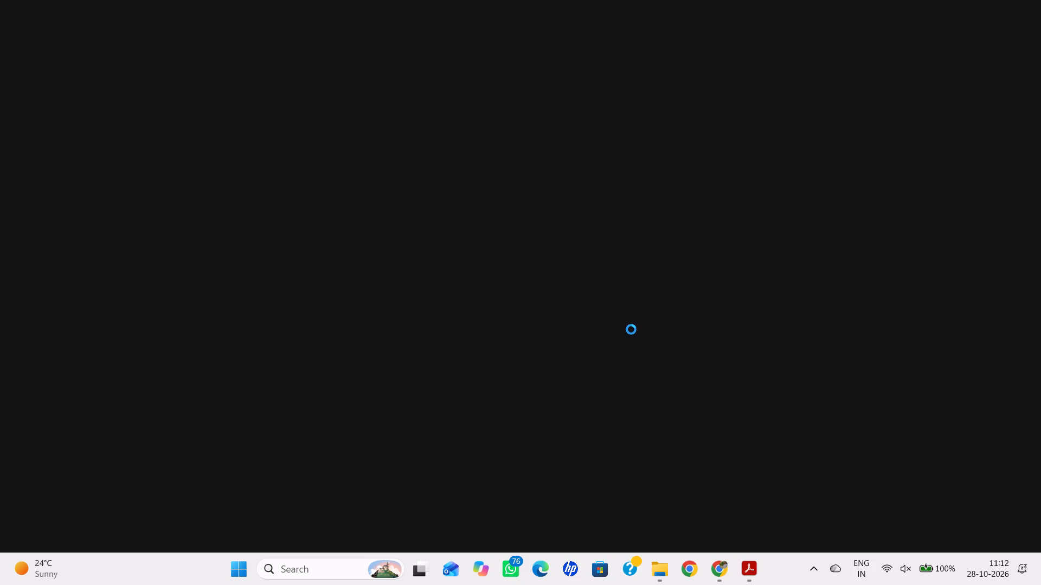
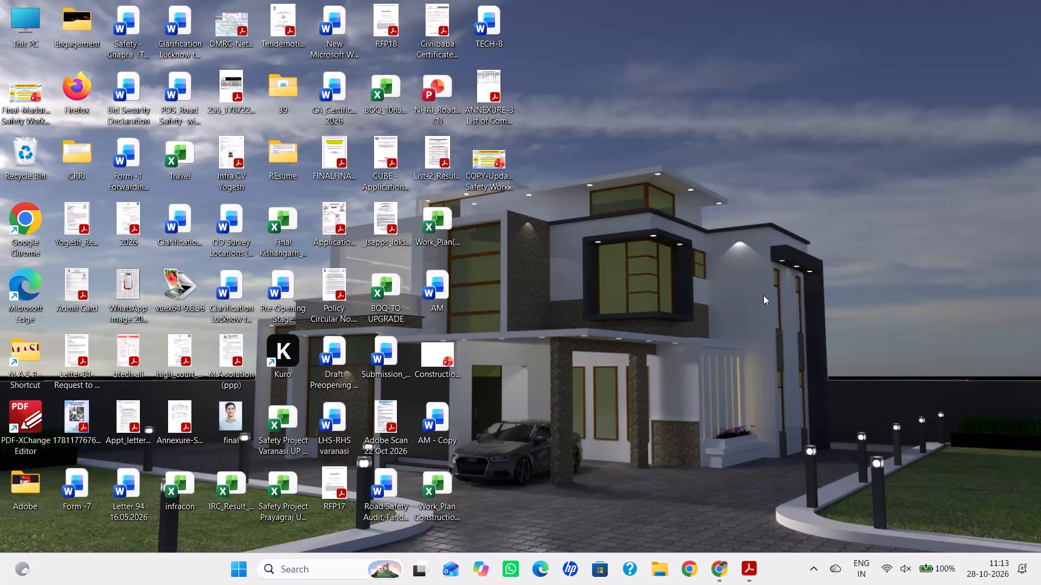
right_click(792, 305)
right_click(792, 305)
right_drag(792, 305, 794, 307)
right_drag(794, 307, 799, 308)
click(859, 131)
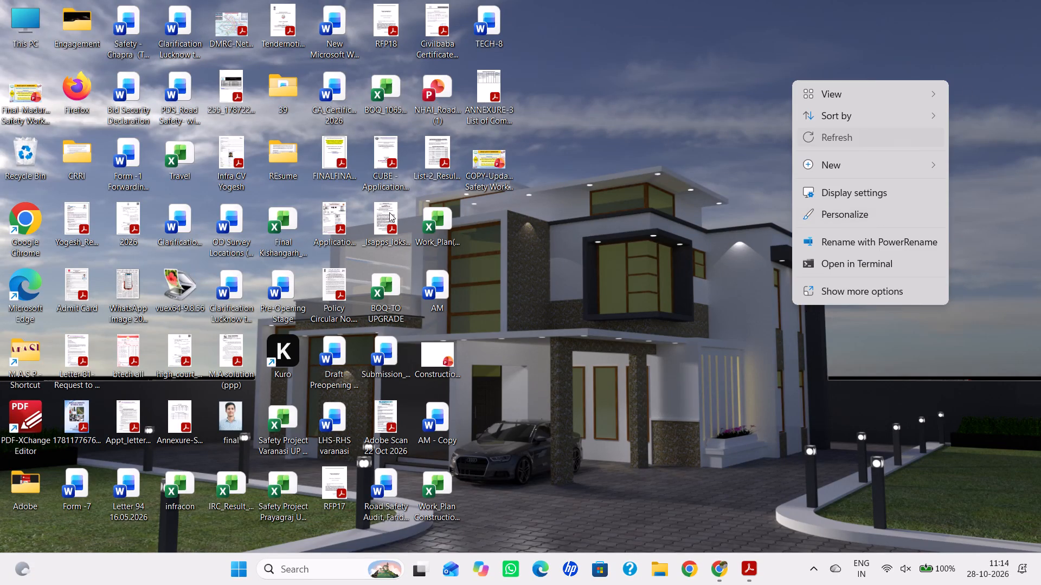
Open the COPY-Updated road safety workshop presentation from the desktop to check its title slide, and close it.
double_click(491, 183)
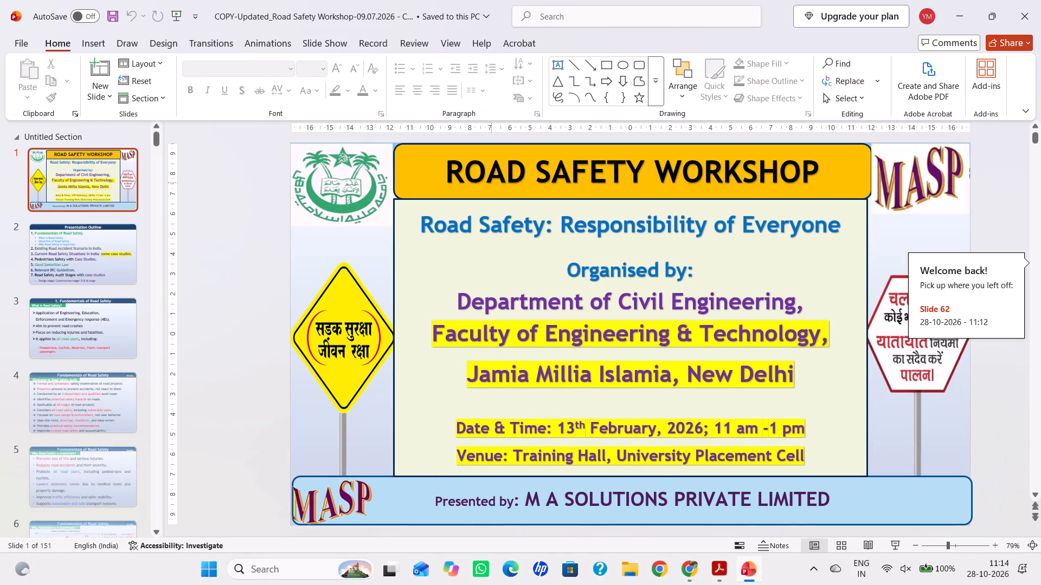
click(1040, 0)
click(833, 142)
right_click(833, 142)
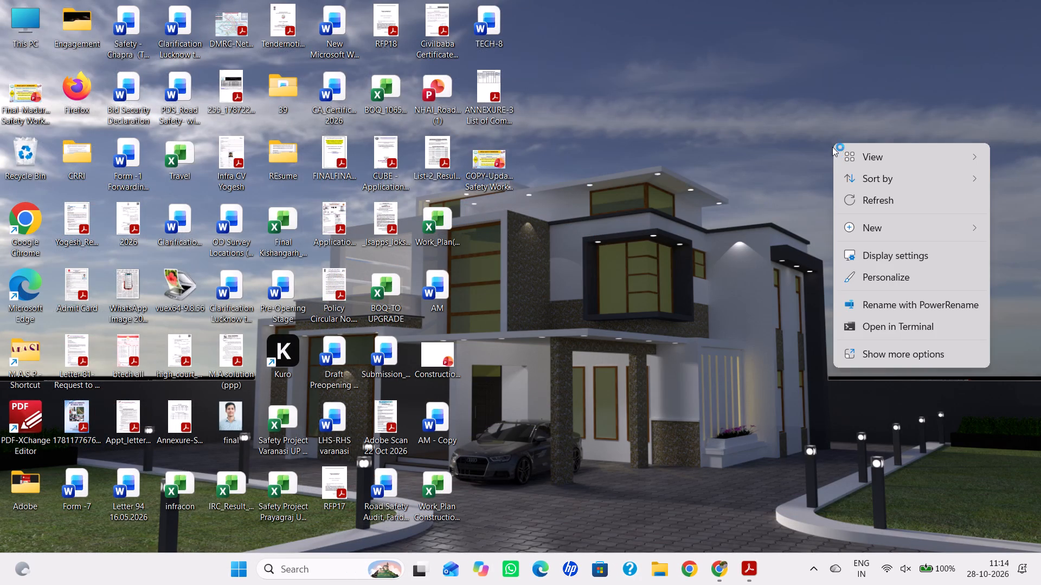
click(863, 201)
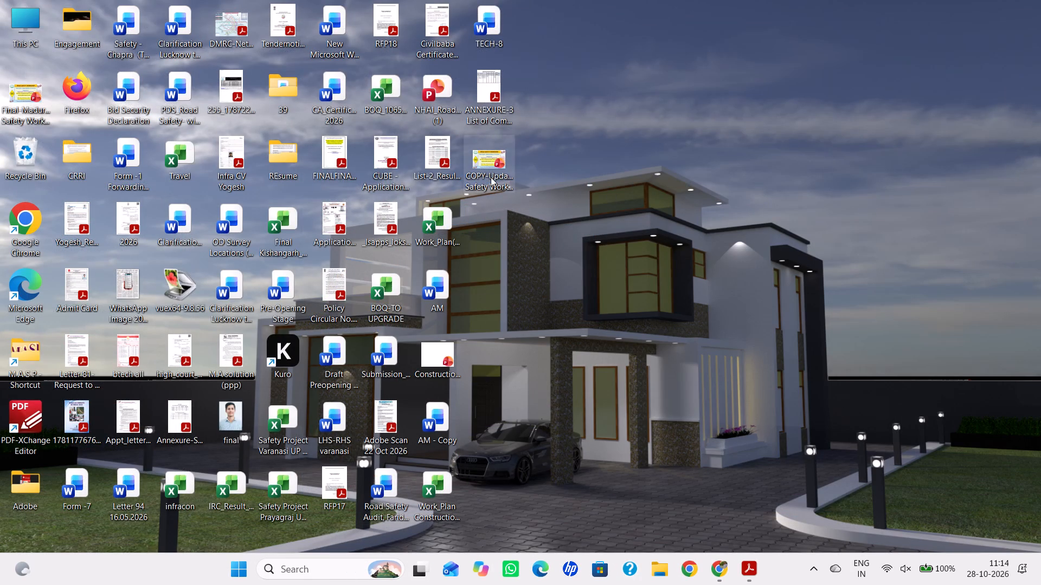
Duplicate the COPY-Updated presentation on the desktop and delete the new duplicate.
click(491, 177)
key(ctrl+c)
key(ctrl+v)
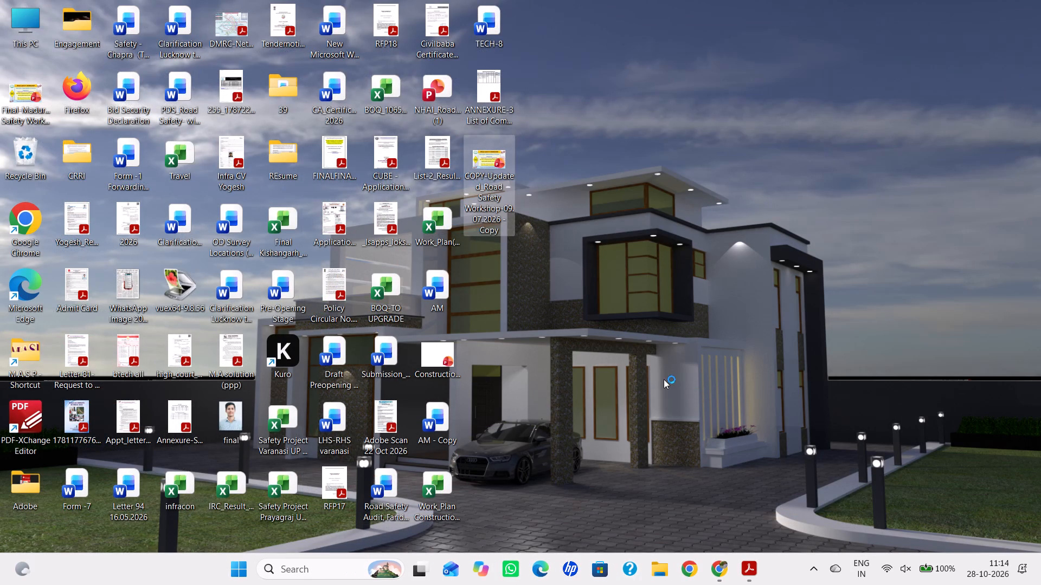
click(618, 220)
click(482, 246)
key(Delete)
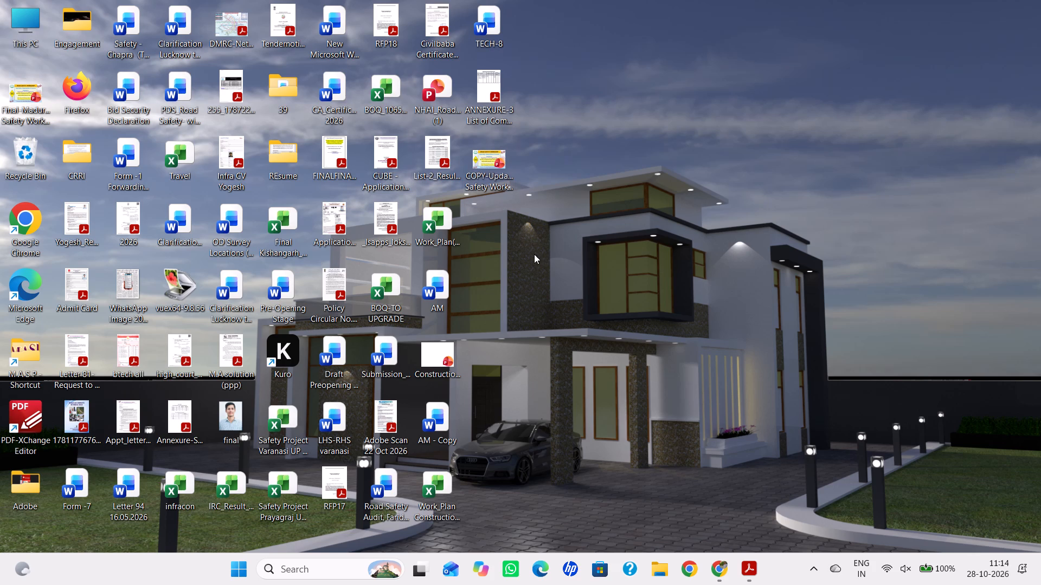
Move the Final-Madurai presentation file to the end of the desktop icons, below the COPY-Updated presentation.
click(536, 259)
drag(0, 106, 457, 235)
drag(454, 224, 473, 226)
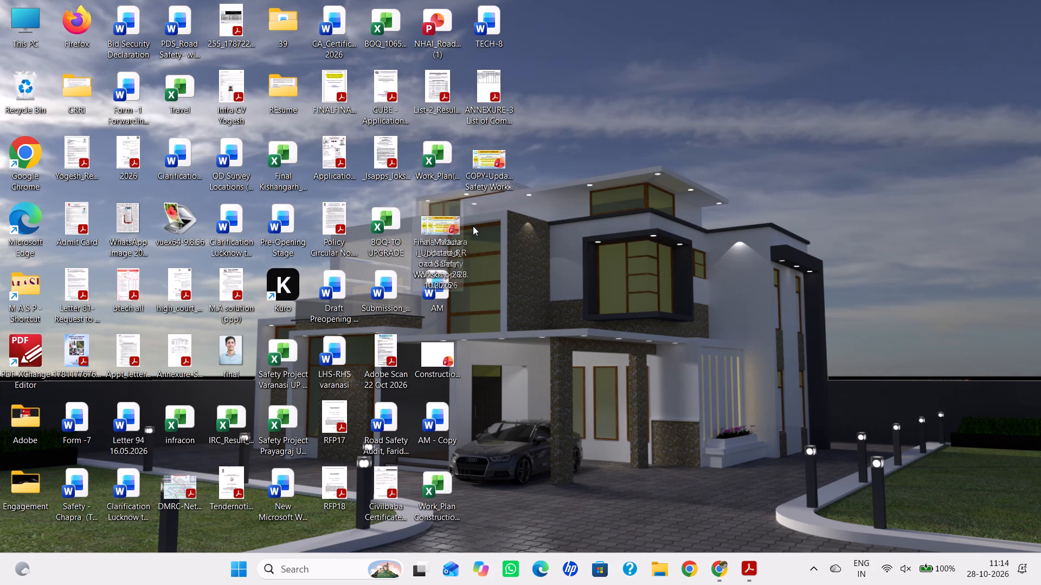
drag(473, 226, 537, 233)
click(628, 238)
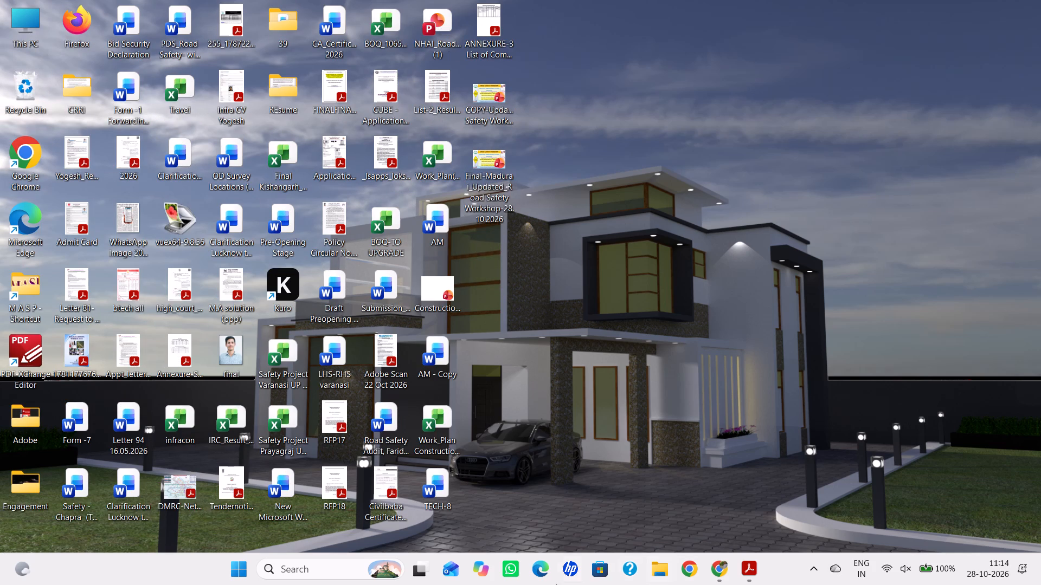
Open the PPT_Madurai_January 2025 presentation from the M A S P > Madurai > Workshop_Trainning folder on drive D.
click(663, 575)
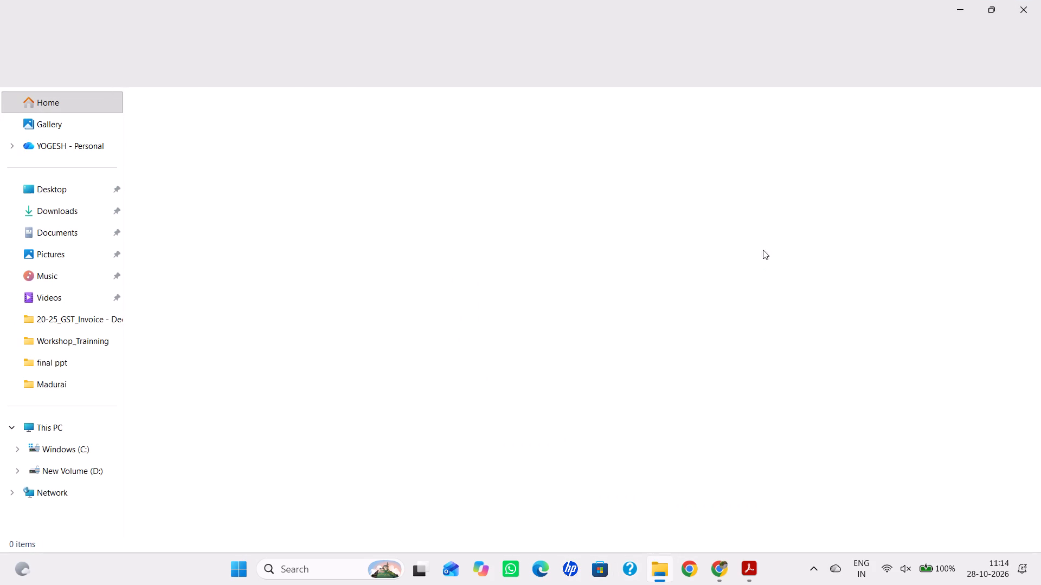
click(43, 474)
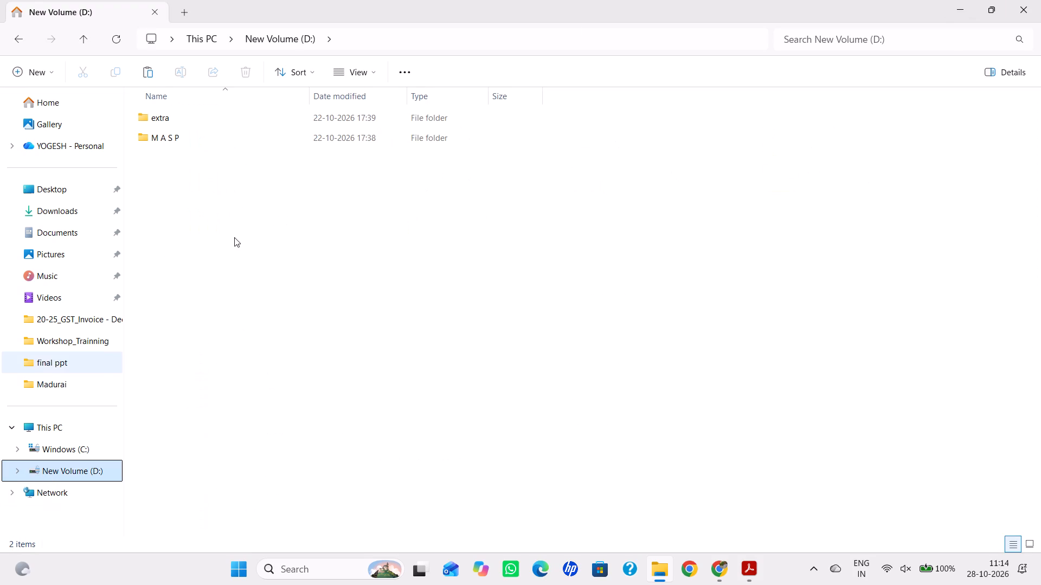
double_click(250, 140)
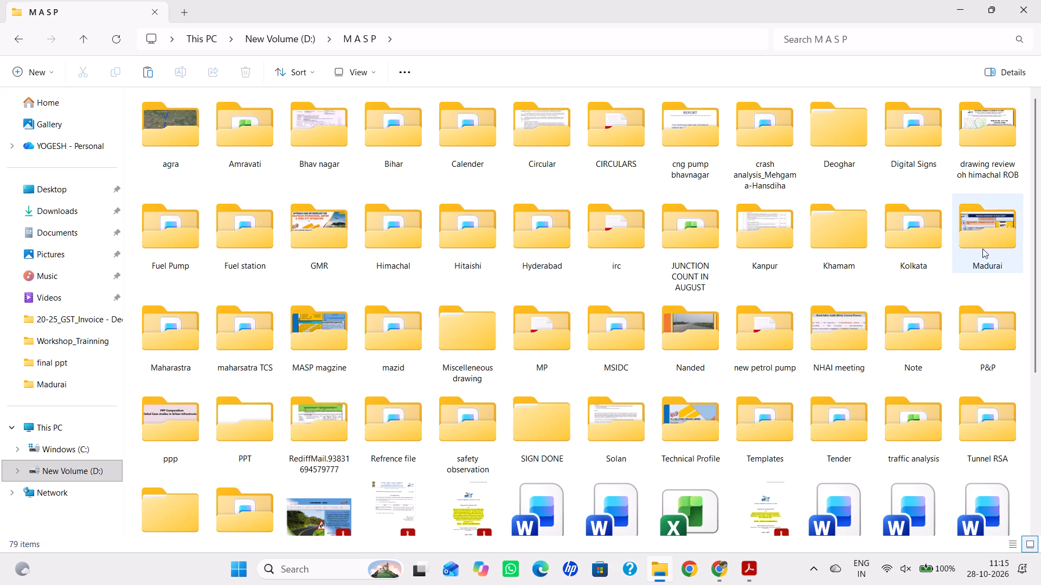
double_click(1003, 245)
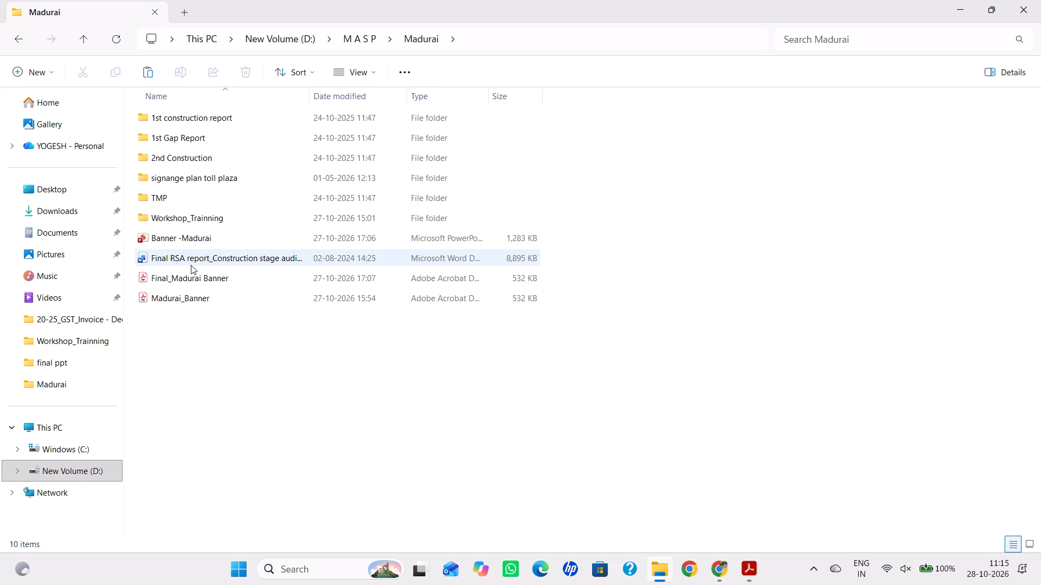
double_click(166, 220)
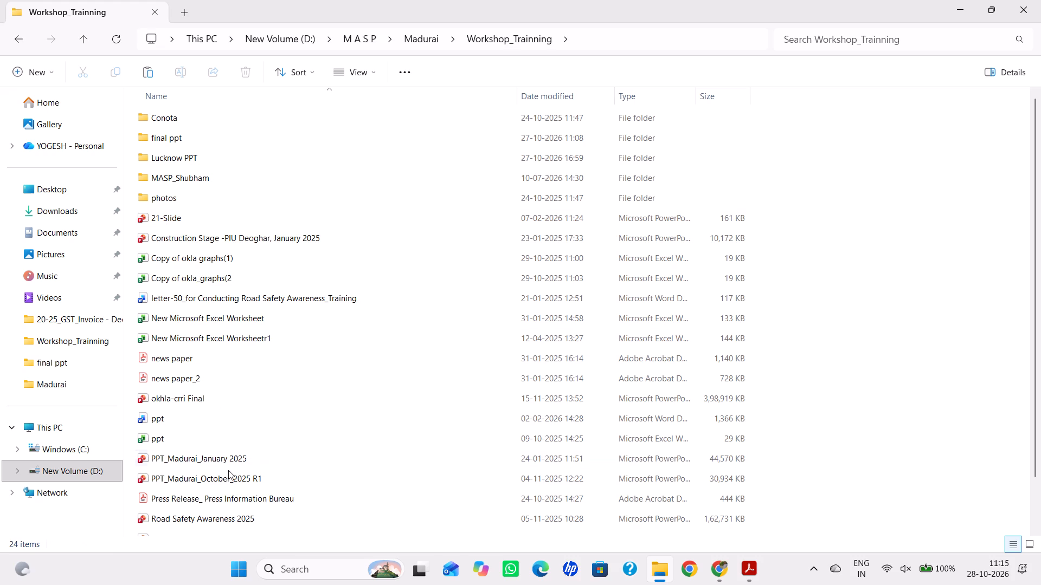
double_click(221, 459)
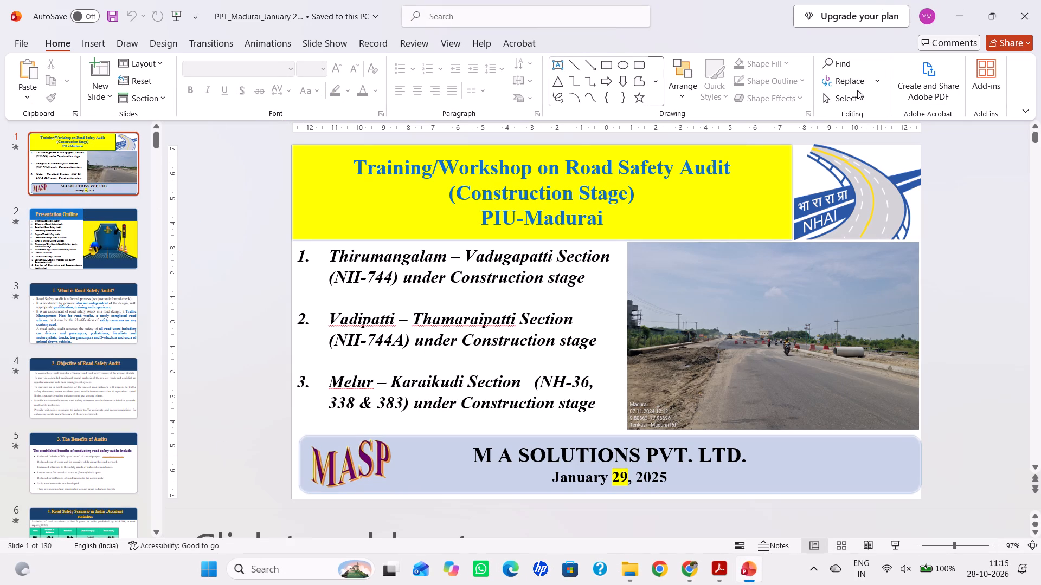
Return to the desktop, open the Final-Madurai road safety workshop presentation and enable editing.
click(750, 560)
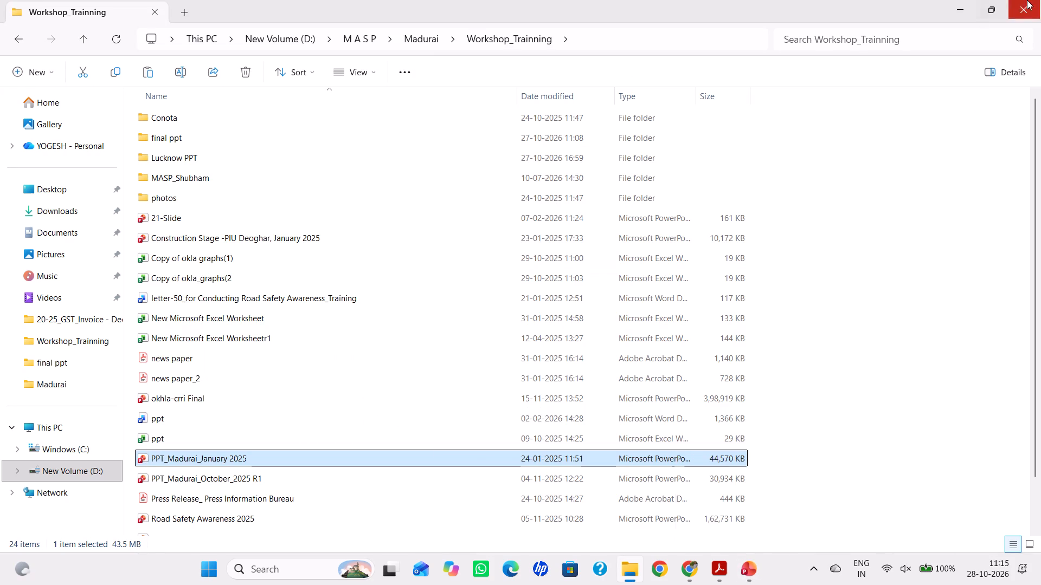
triple_click(956, 0)
click(757, 144)
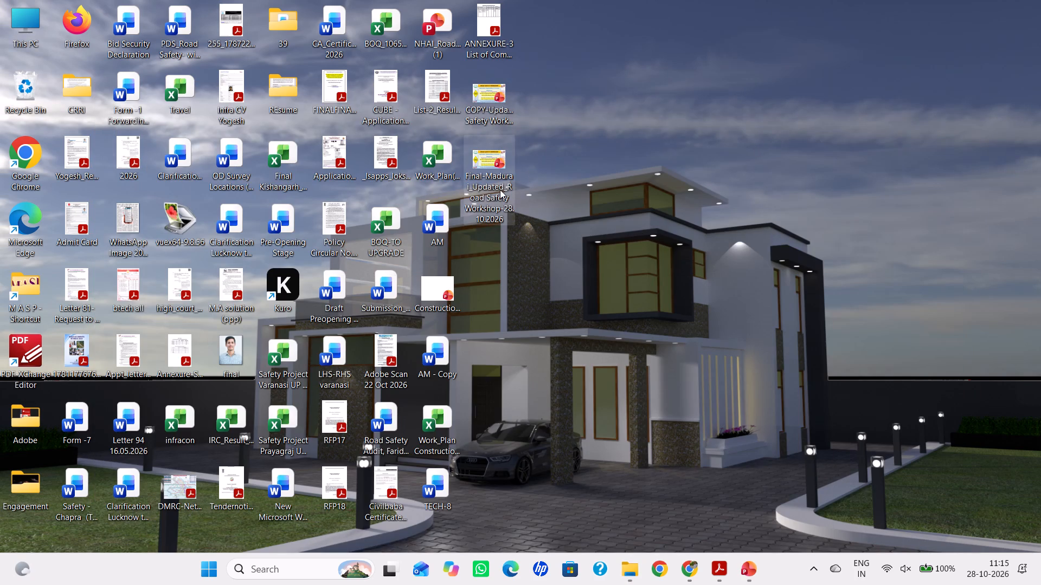
double_click(500, 190)
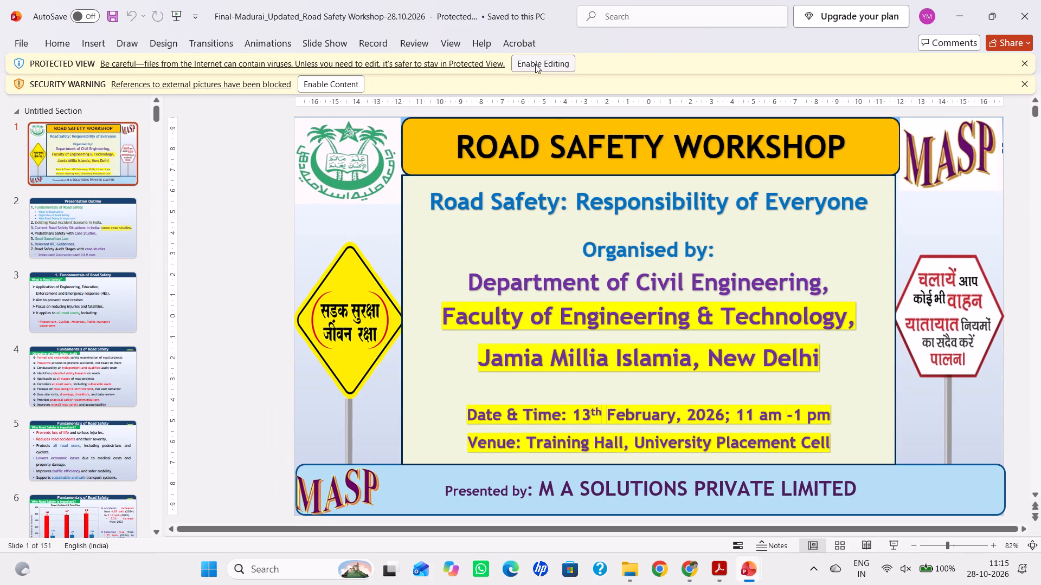
click(534, 62)
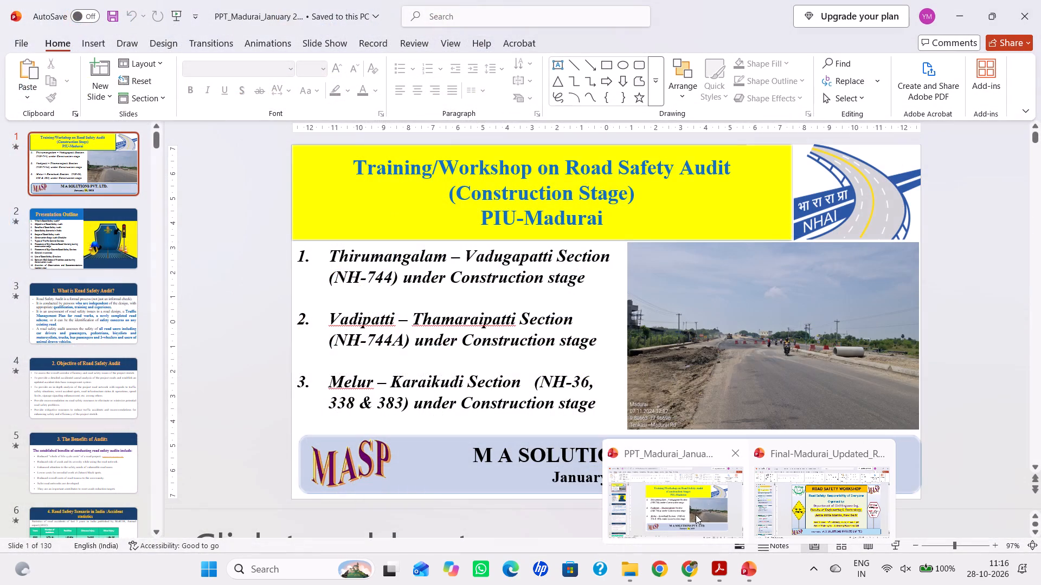
Copy the numbered text box listing the three road sections from slide 1 of the PPT_Madurai_January 2025 presentation.
click(696, 515)
click(377, 281)
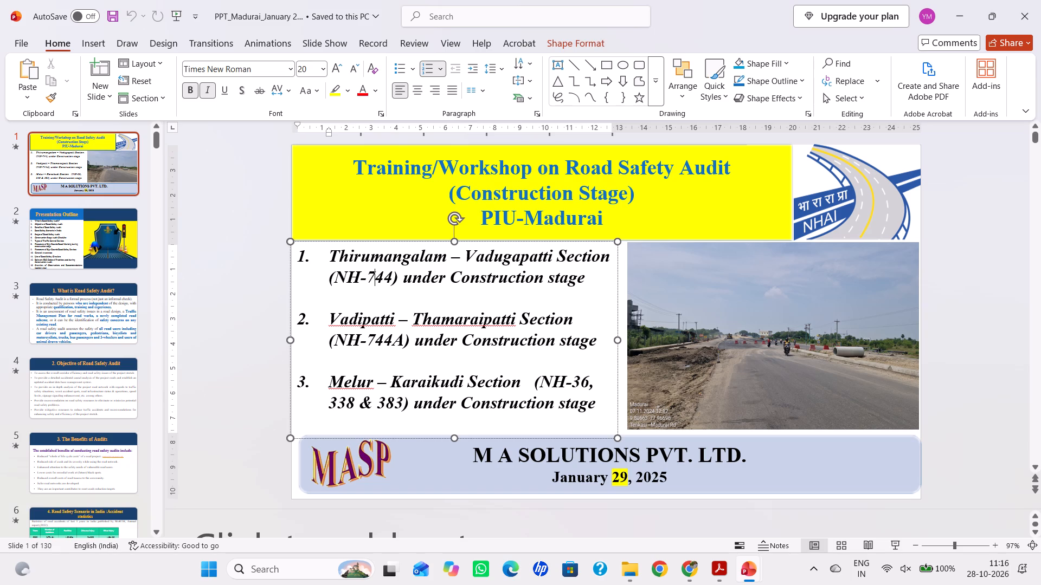
click(350, 241)
key(ctrl+c)
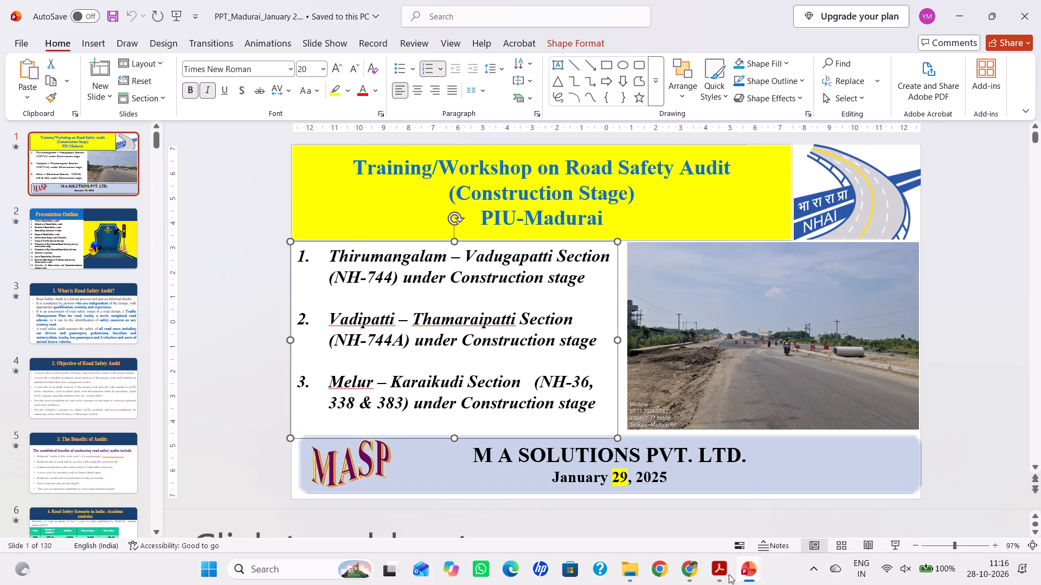
On slide 1 of the Final-Madurai presentation, delete the text from "Organised by:" through the venue line.
click(751, 573)
click(836, 503)
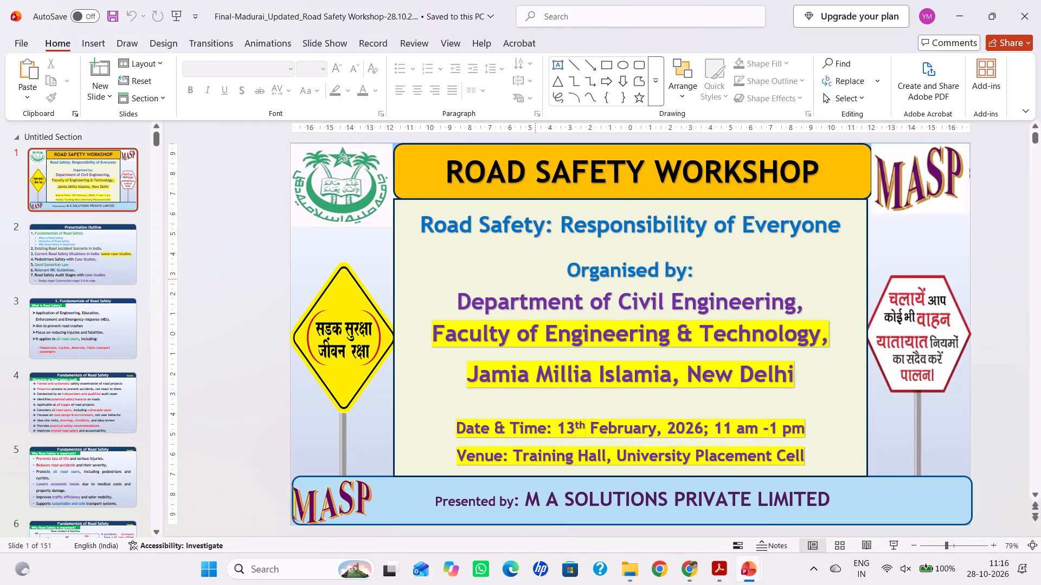
click(535, 279)
click(547, 309)
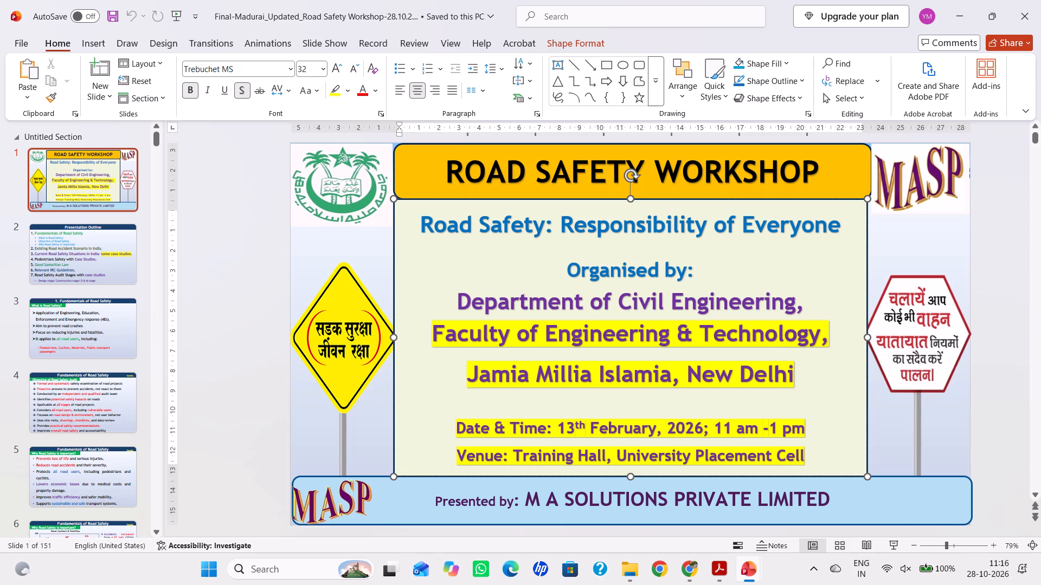
drag(866, 453, 831, 455)
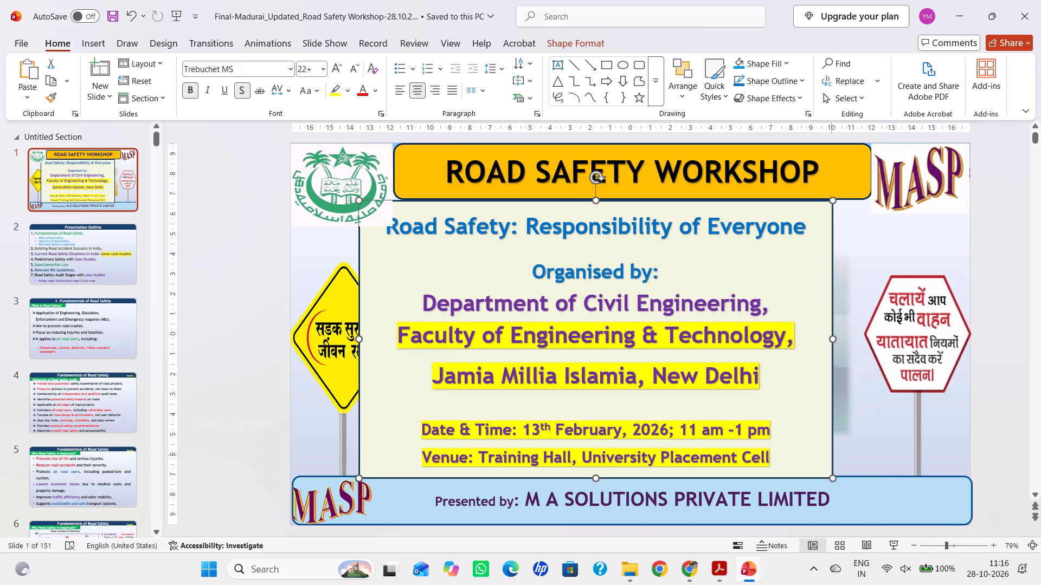
key(ctrl+z)
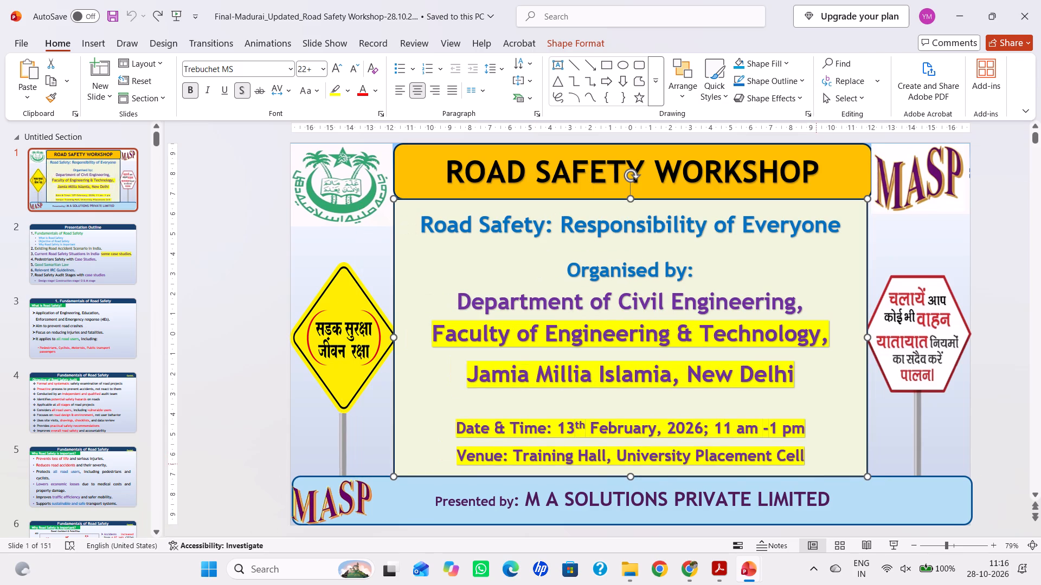
drag(814, 460, 598, 352)
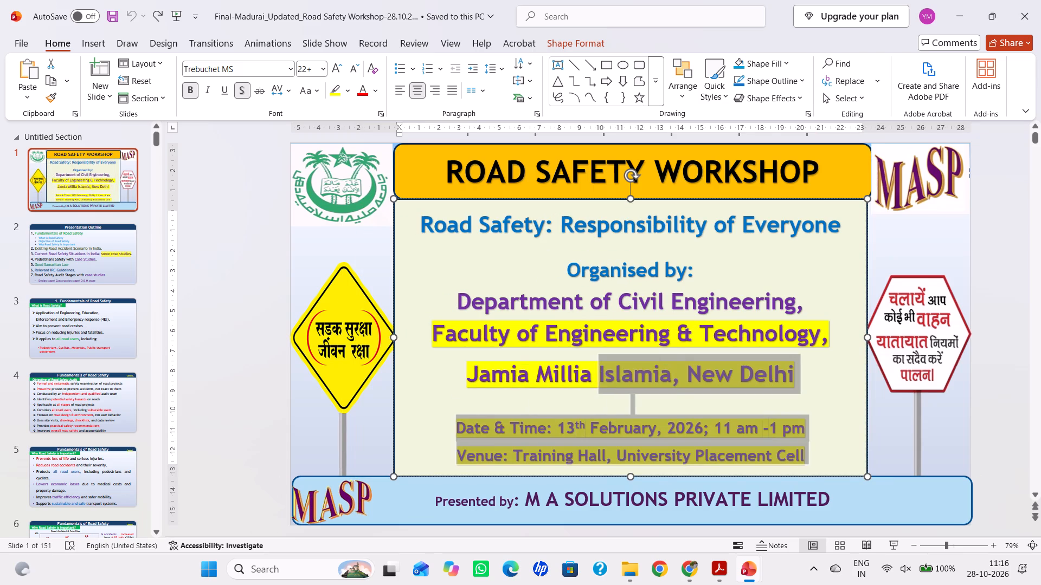
drag(598, 352, 467, 265)
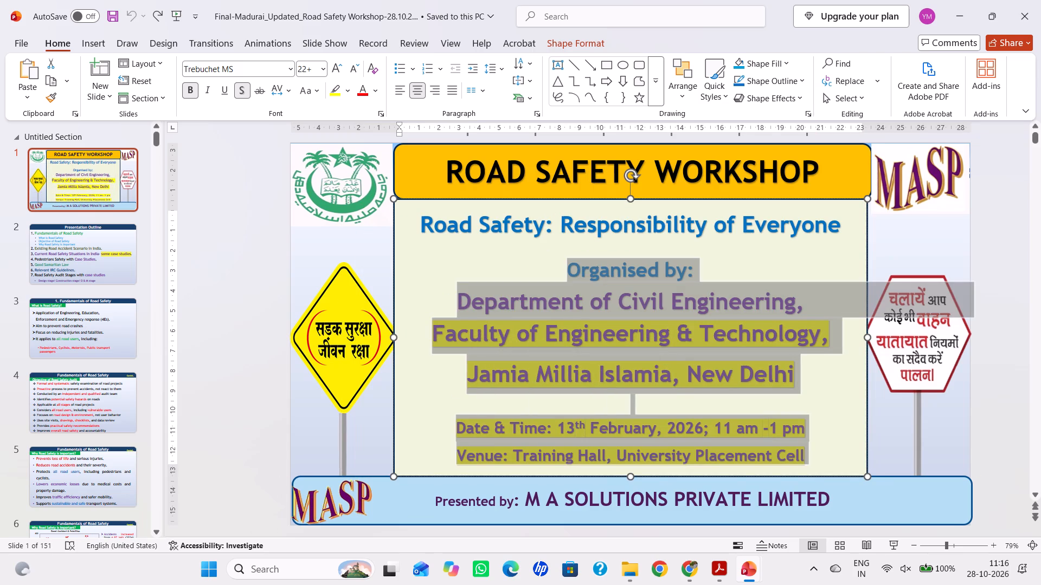
drag(467, 265, 472, 259)
key(BackSpace)
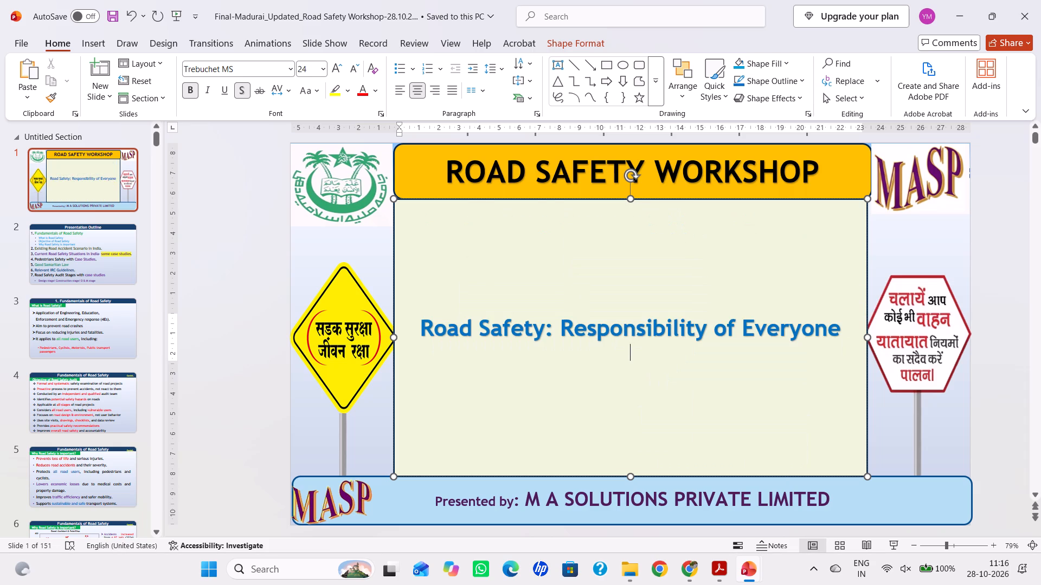
Paste the copied road sections list and place it beneath the "Road Safety: Responsibility of Everyone" line.
key(ctrl+v)
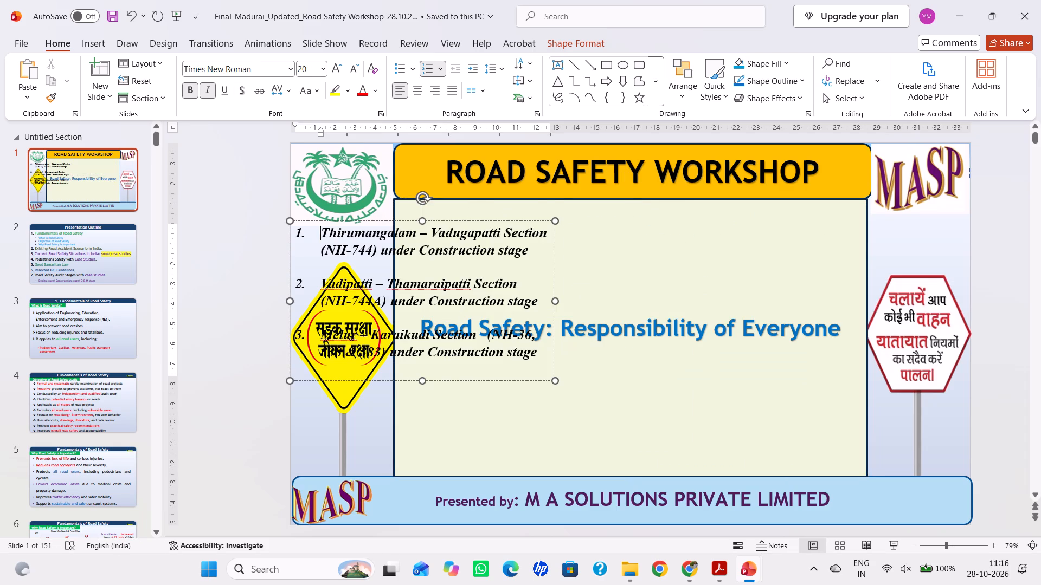
drag(499, 223, 640, 335)
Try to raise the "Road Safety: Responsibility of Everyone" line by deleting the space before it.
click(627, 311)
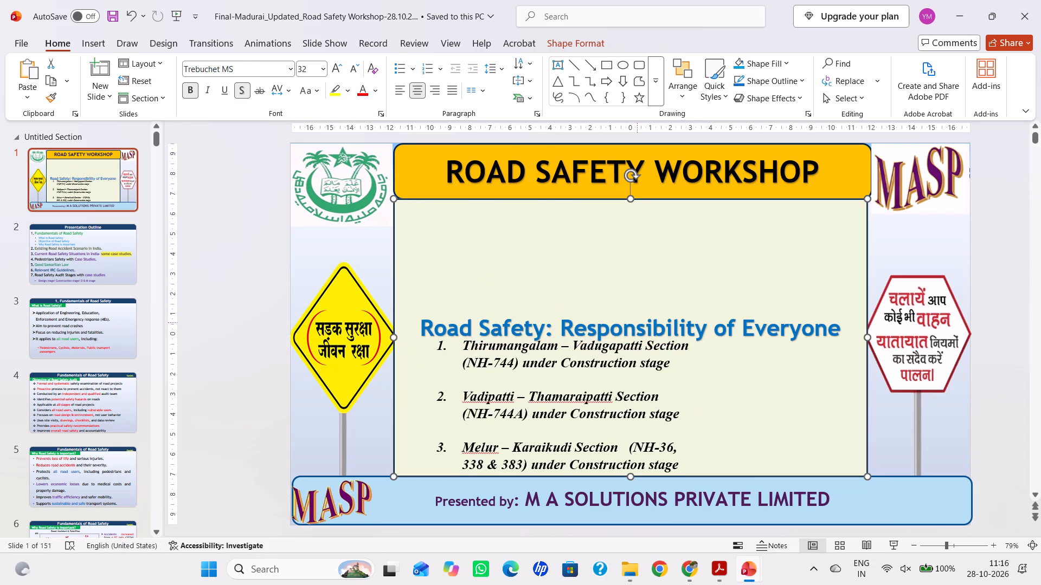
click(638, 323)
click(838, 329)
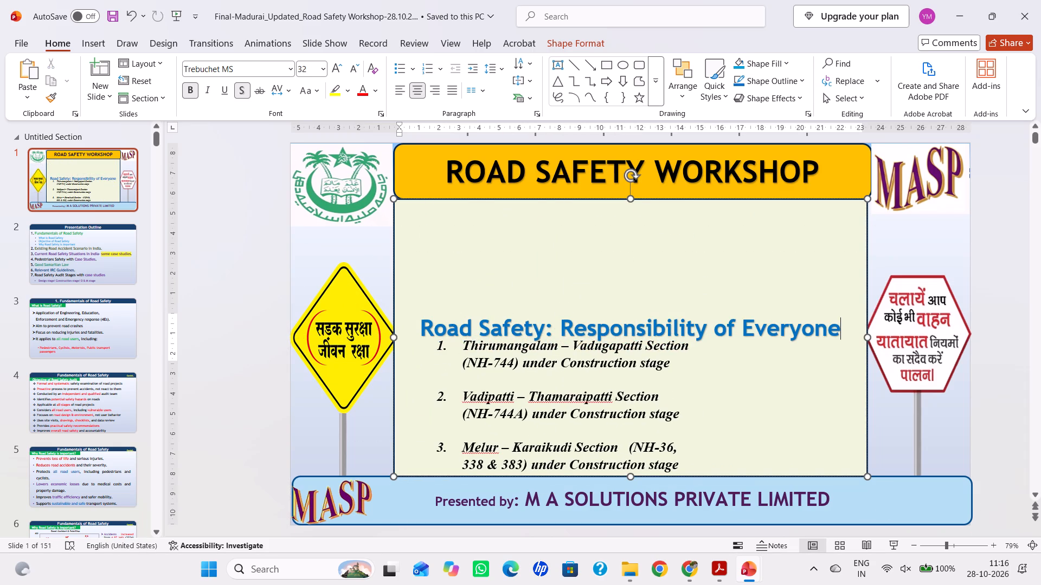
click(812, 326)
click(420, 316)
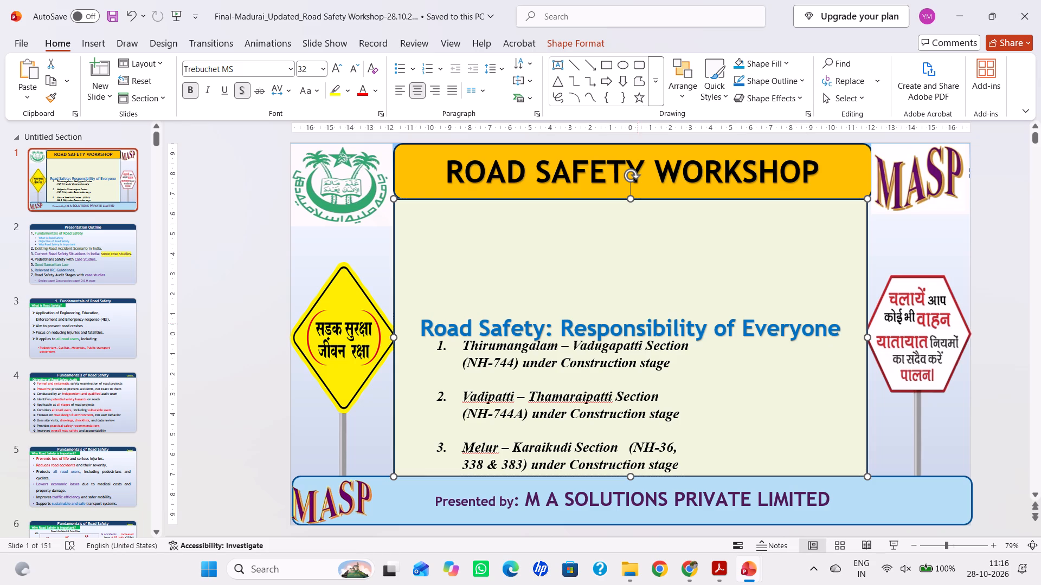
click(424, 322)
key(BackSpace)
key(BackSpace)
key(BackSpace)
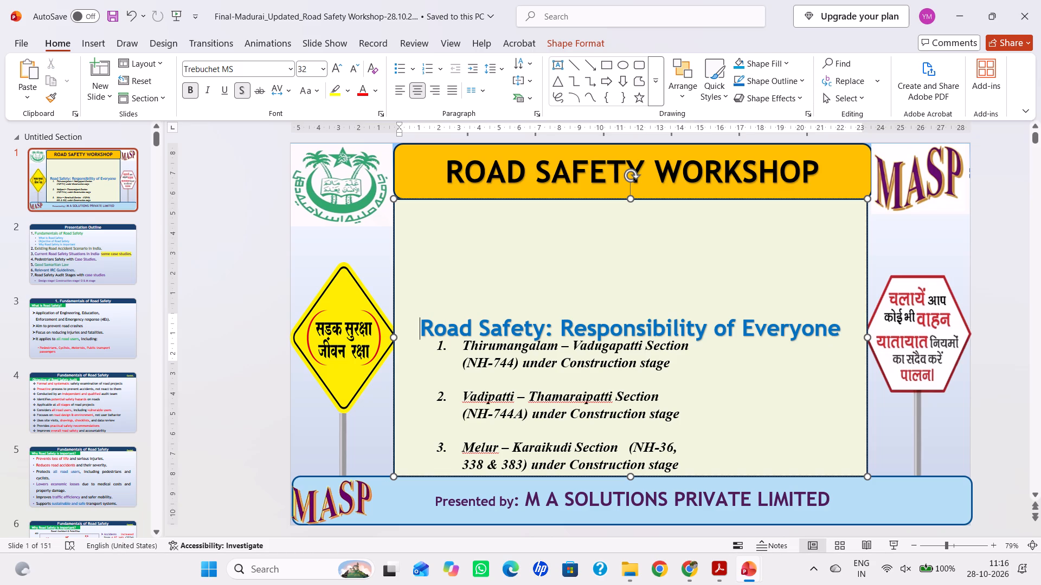
Move the three road sections from their separate text box into the main box, after "Road Safety: Responsibility of Everyone", removing the emptied box.
drag(458, 342, 496, 362)
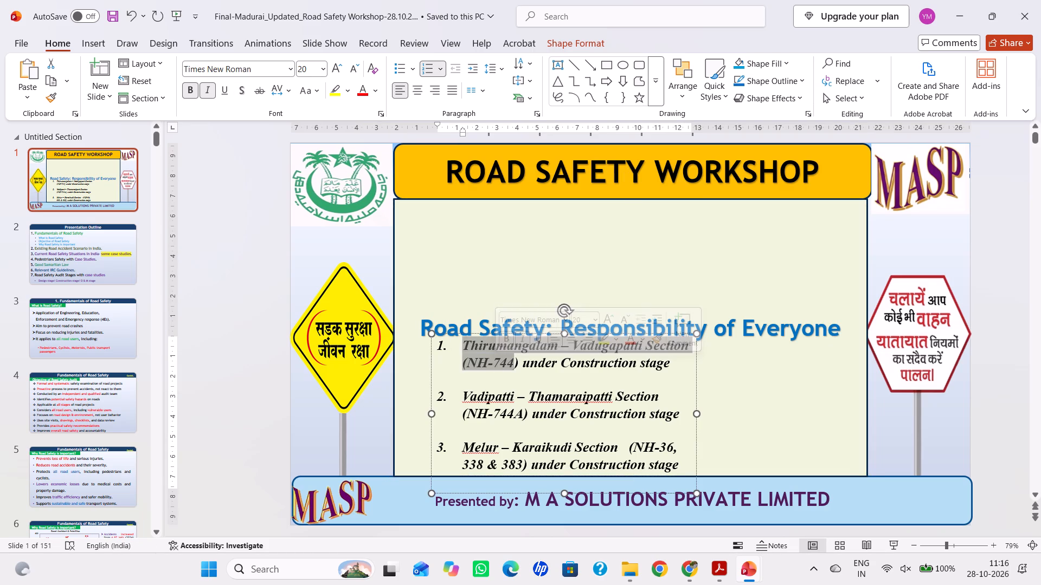
click(695, 402)
click(669, 412)
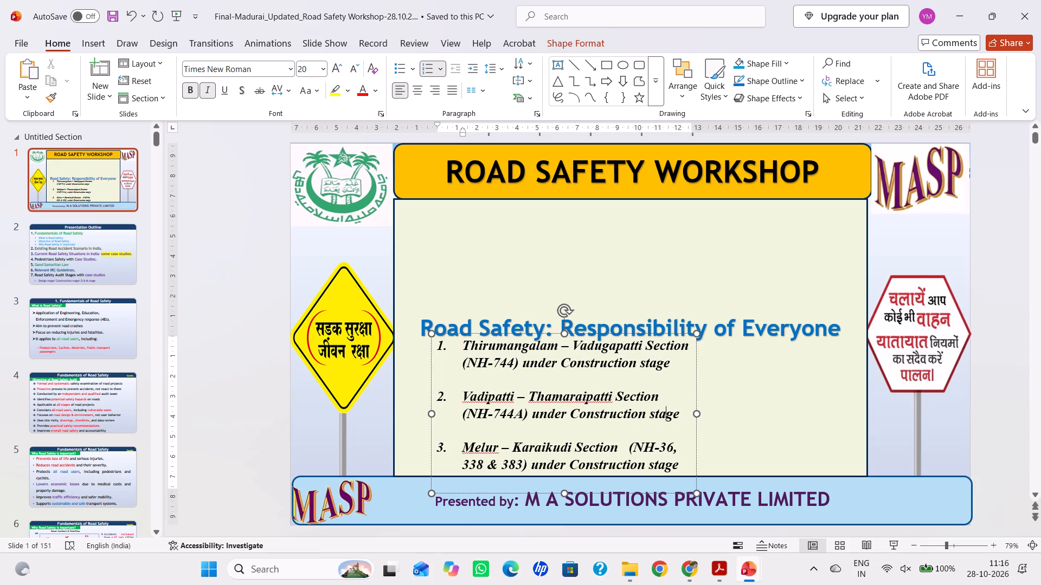
key(ctrl+a)
key(ctrl+x)
click(666, 355)
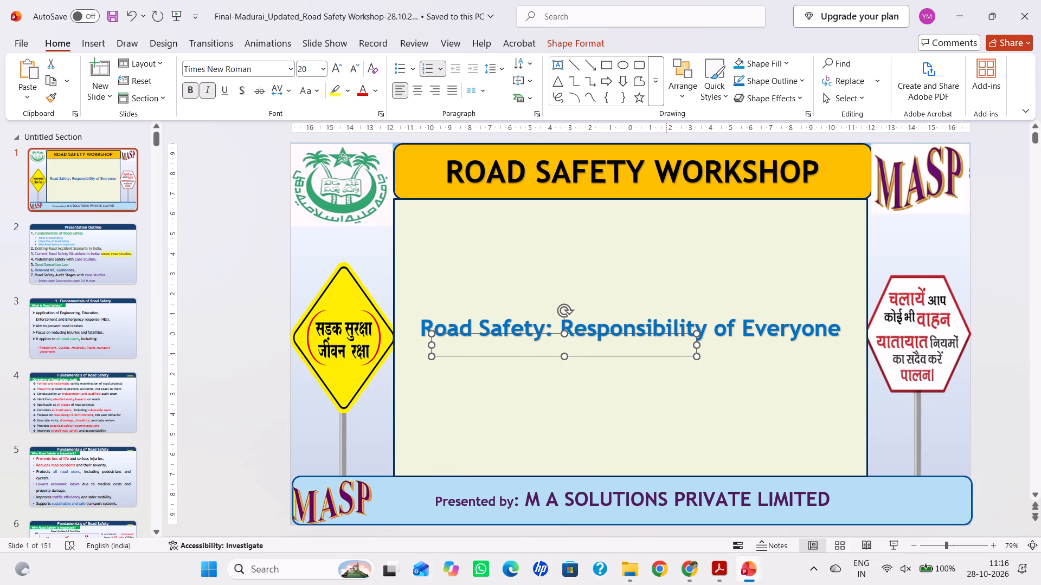
key(BackSpace)
click(840, 331)
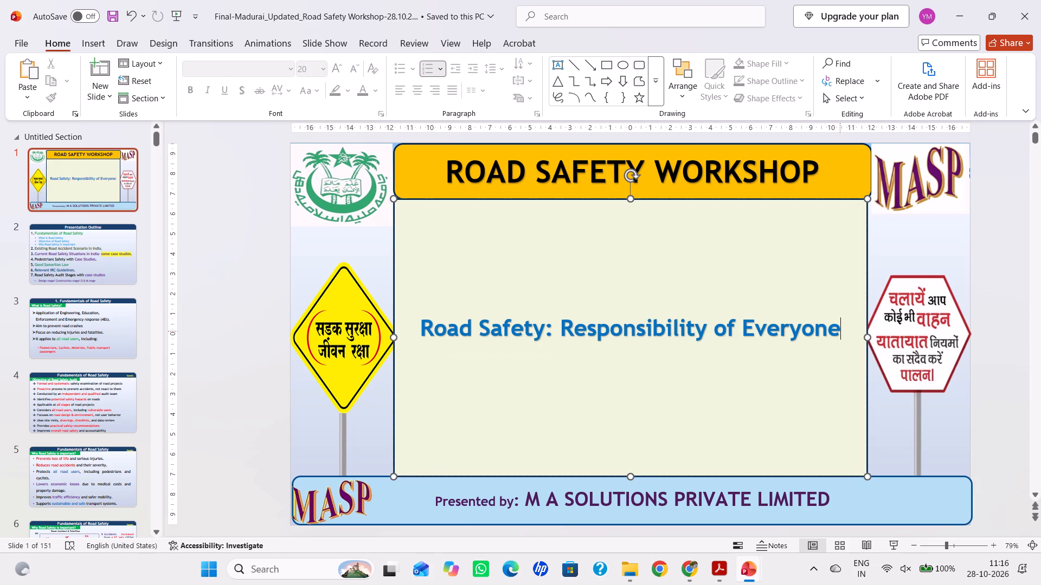
key(space)
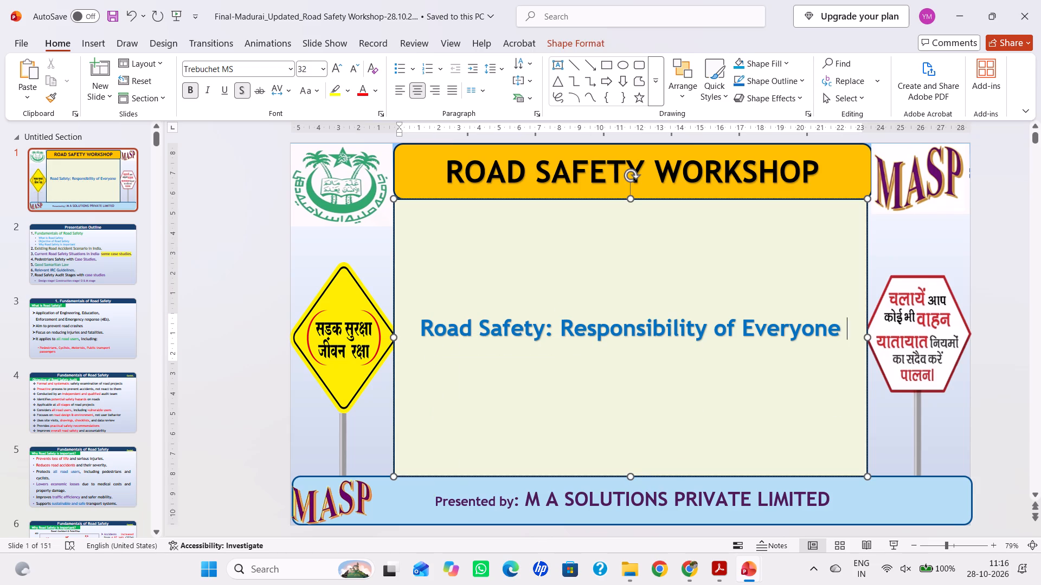
key(ctrl+v)
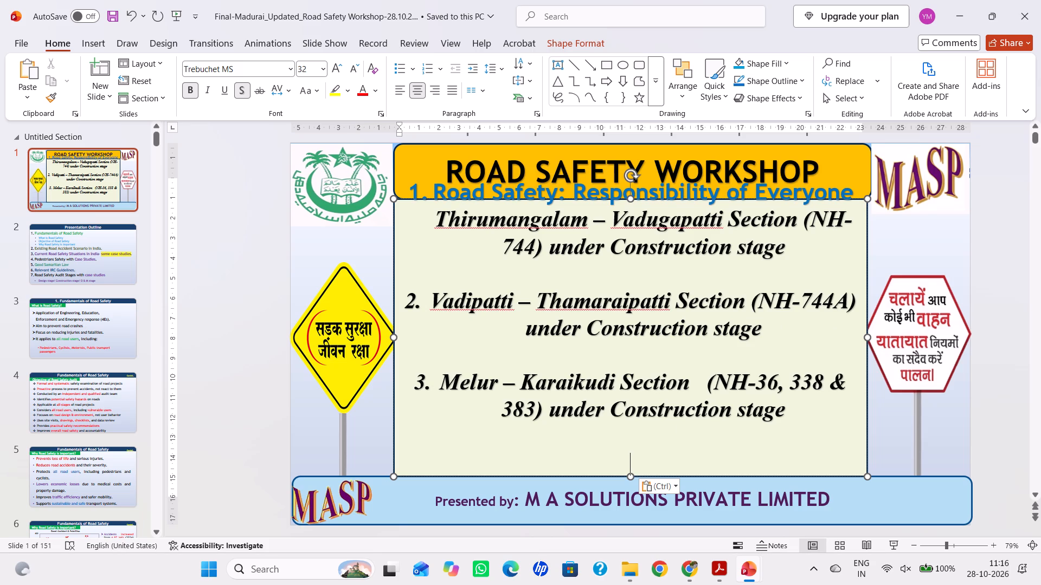
Remove the list number from the "Road Safety: Responsibility of Everyone" line and add a blank line above it.
click(434, 199)
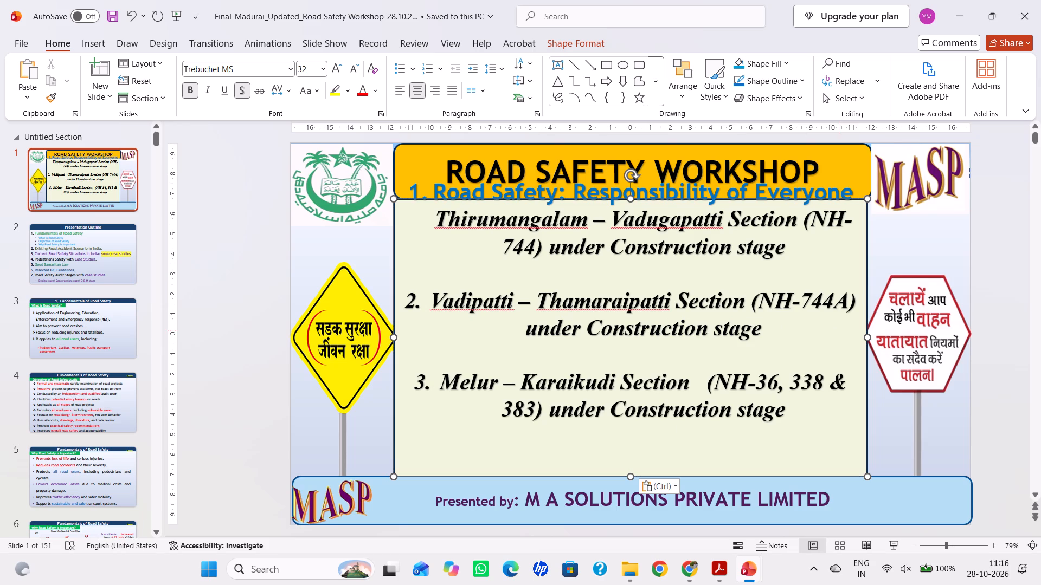
click(431, 188)
key(BackSpace)
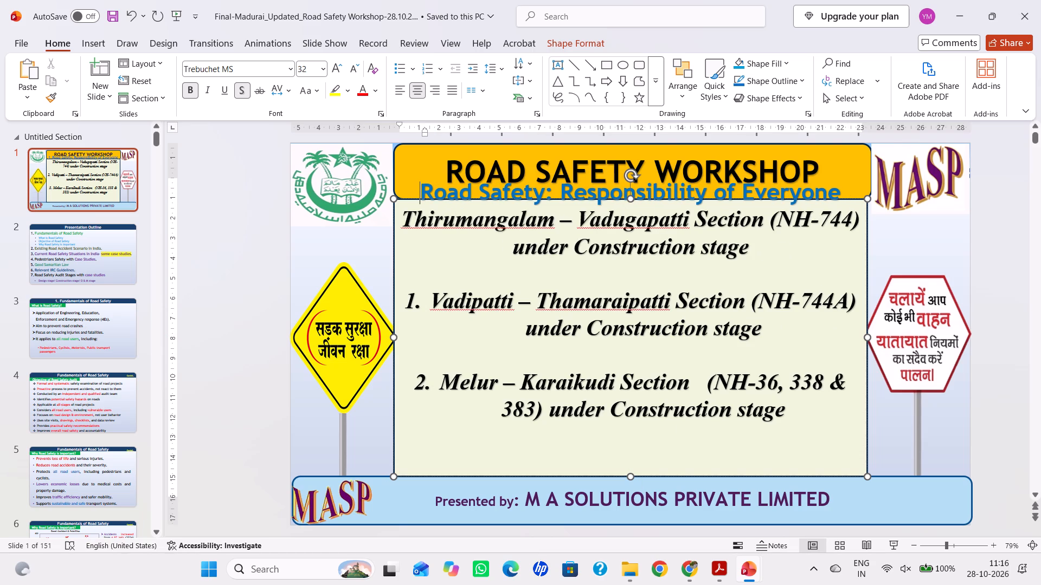
key(BackSpace)
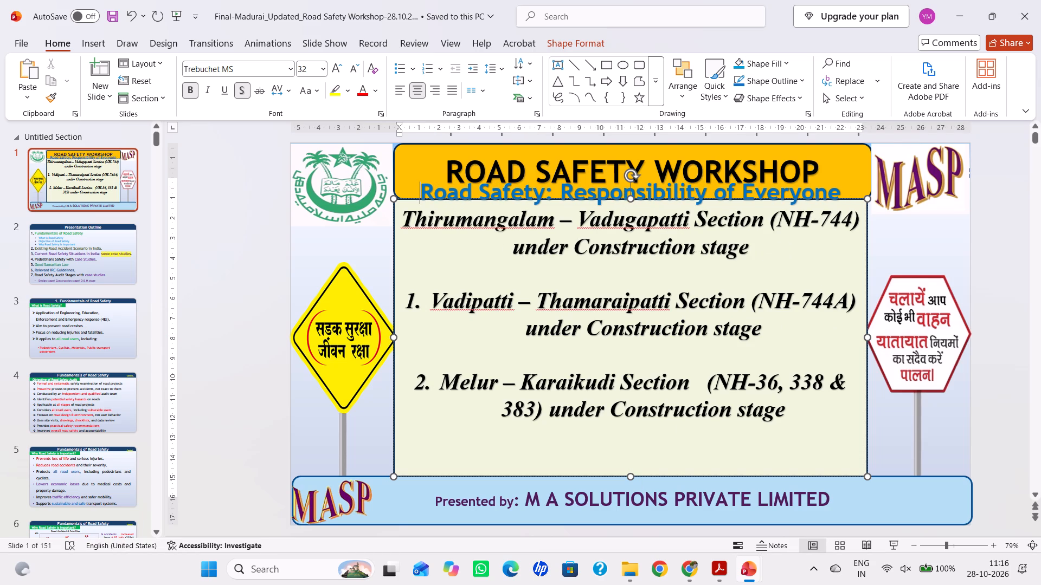
key(Return)
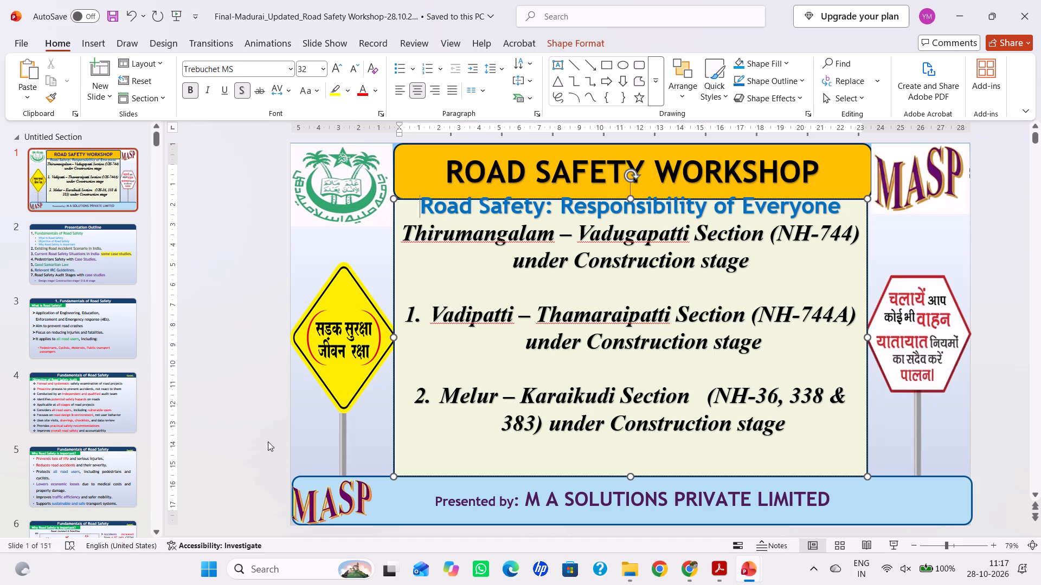
Split the Thirumangalam – Vadugapatti Section into its own paragraph and number the three sections 1 to 3, leaving the heading line unnumbered.
click(433, 319)
click(417, 319)
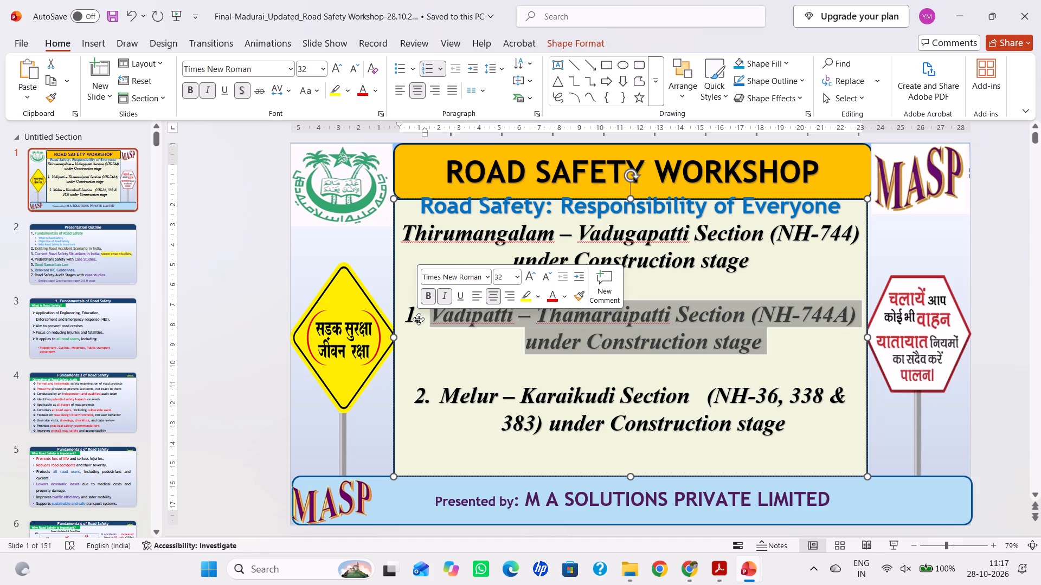
click(430, 321)
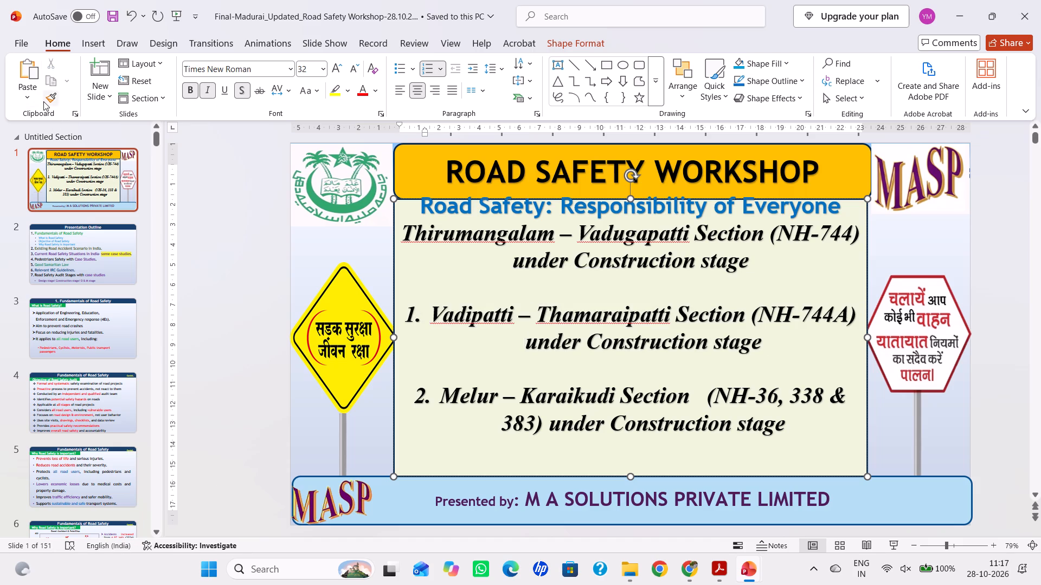
click(44, 101)
click(404, 227)
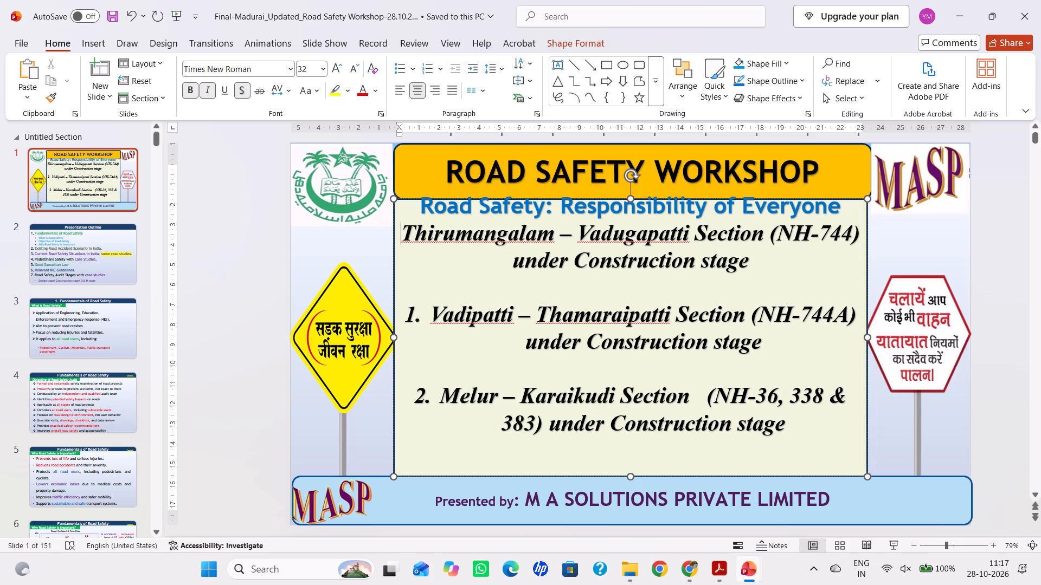
click(412, 71)
click(442, 70)
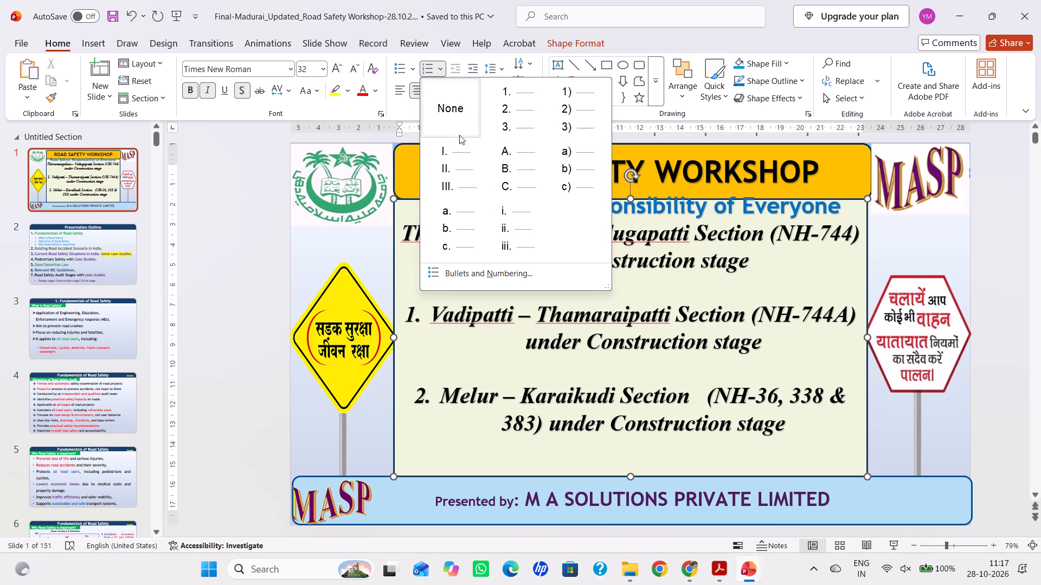
click(532, 103)
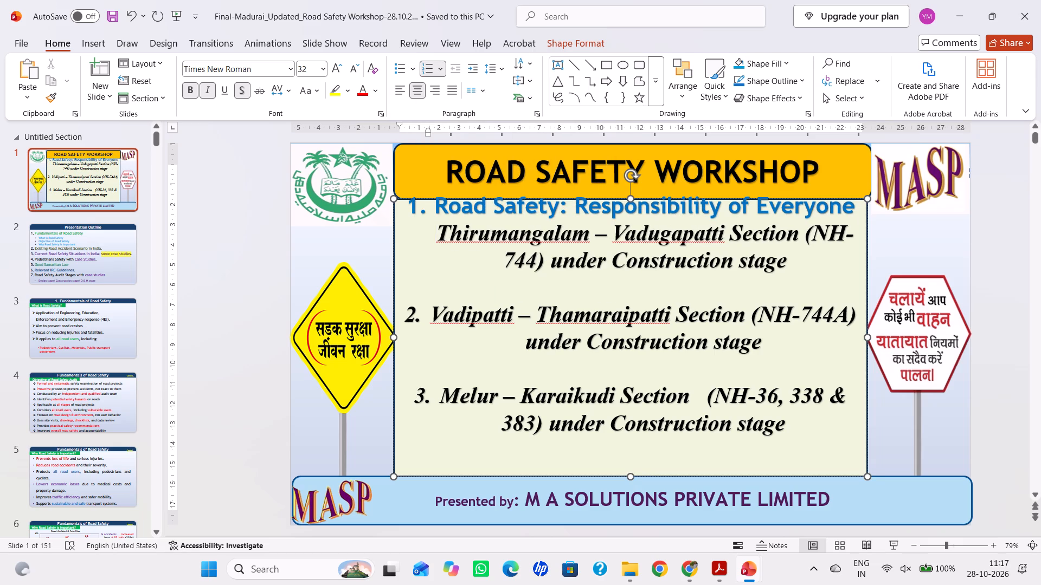
key(Return)
click(429, 204)
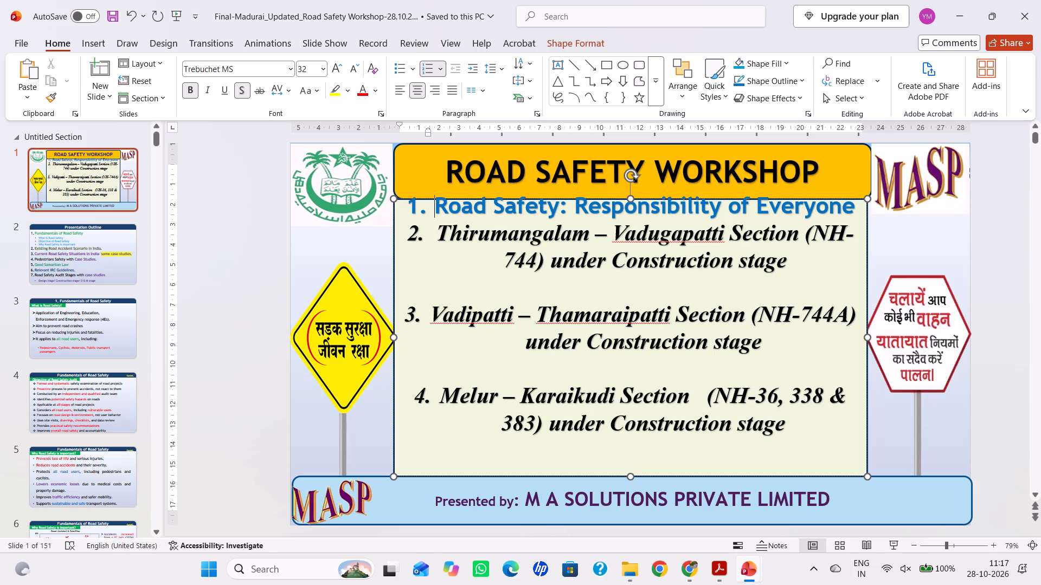
key(BackSpace)
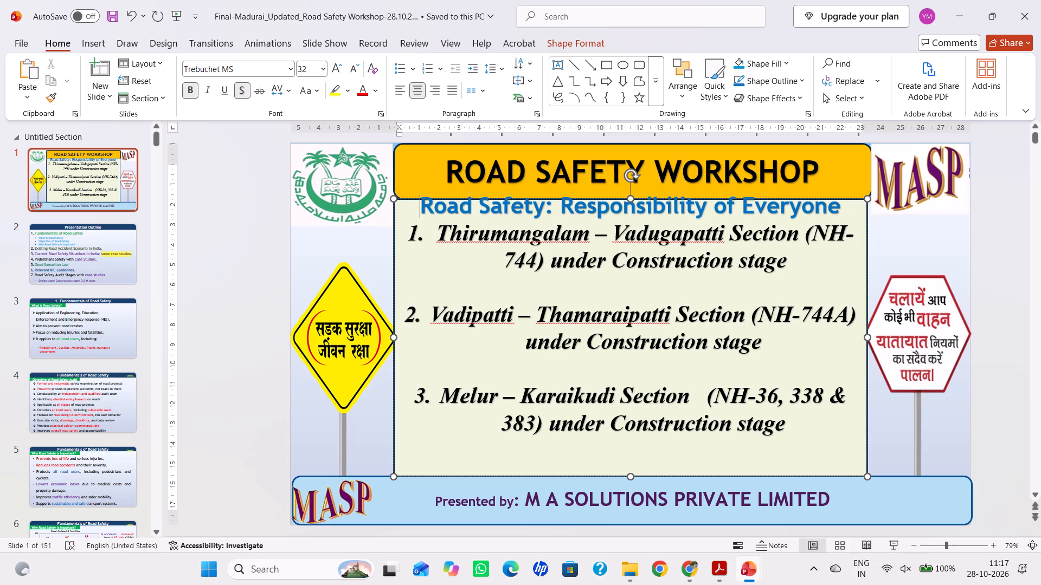
Reduce the font size of the three numbered road sections to 24.
drag(430, 231, 782, 433)
click(349, 66)
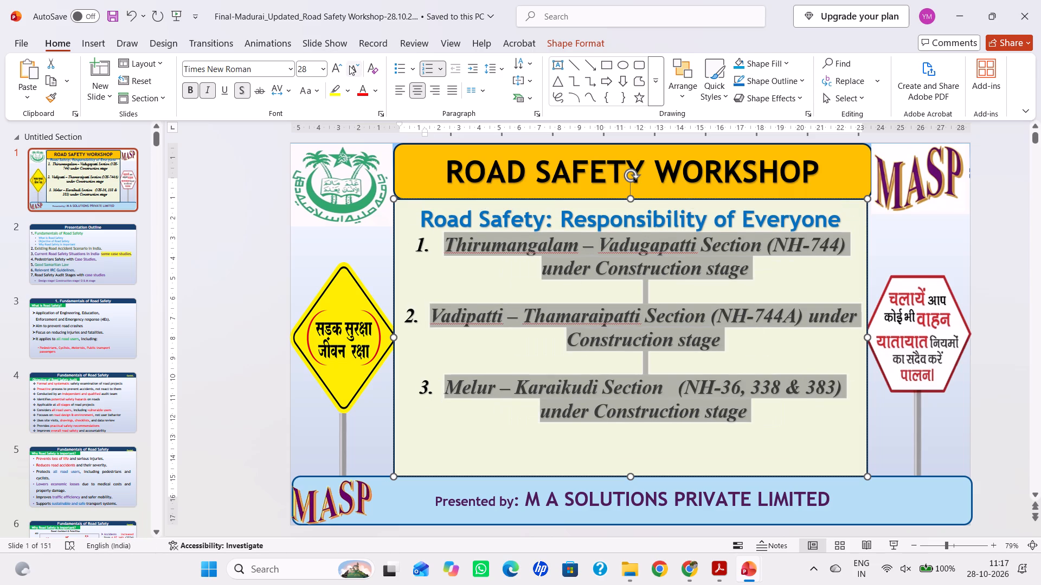
click(349, 66)
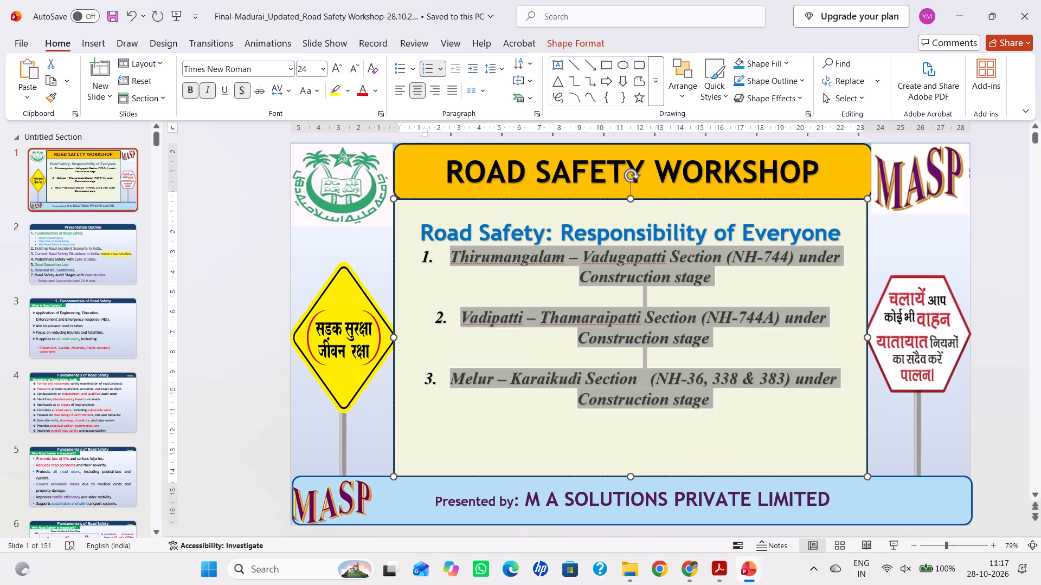
Insert a blank line between the "Road Safety: Responsibility of Everyone" heading and the numbered road sections.
click(844, 234)
click(838, 238)
key(Return)
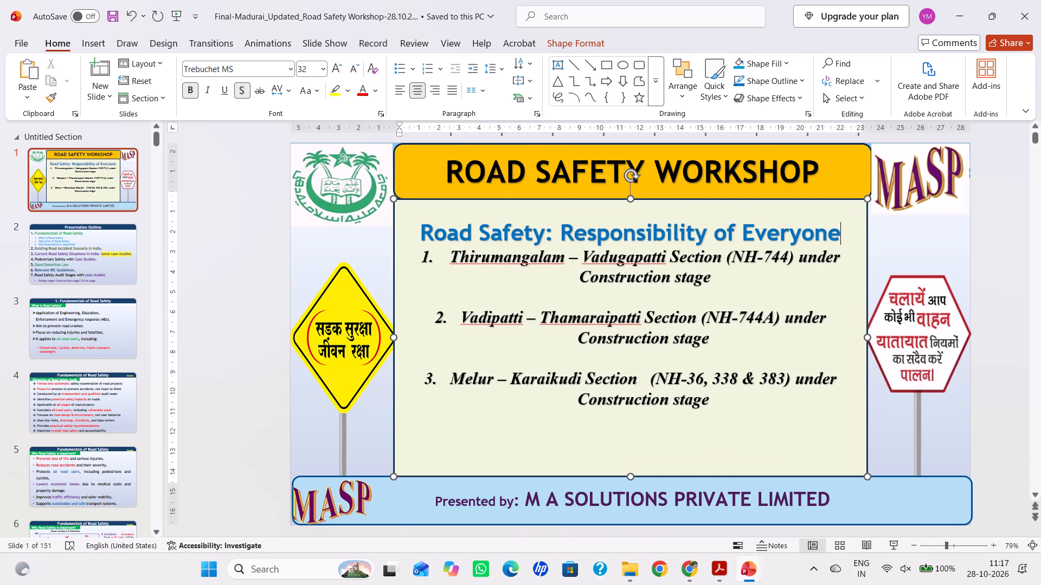
click(1020, 293)
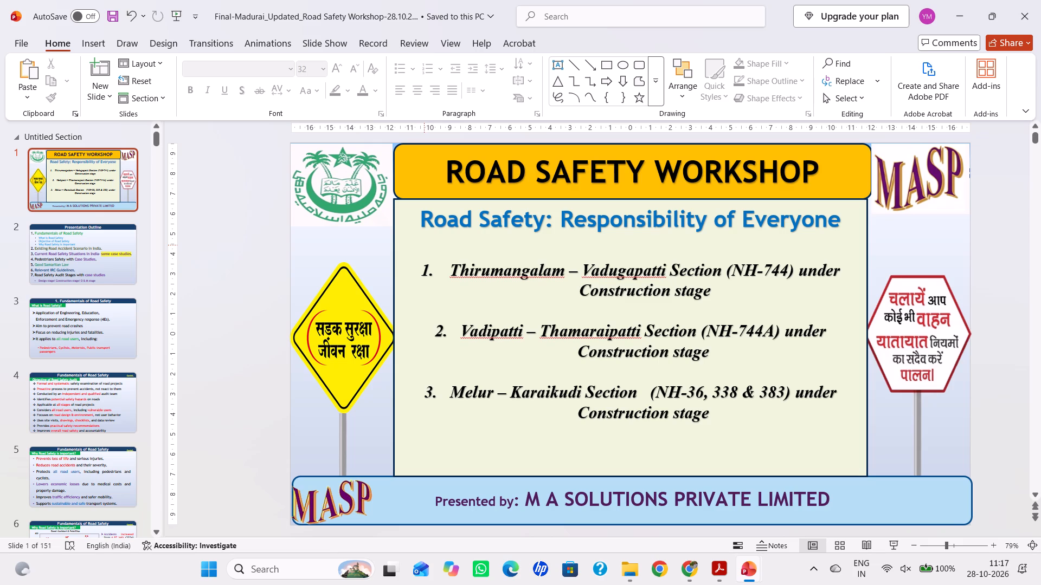
Delete the green university emblem that covers the NHAI logo on the title slide.
click(340, 167)
key(BackSpace)
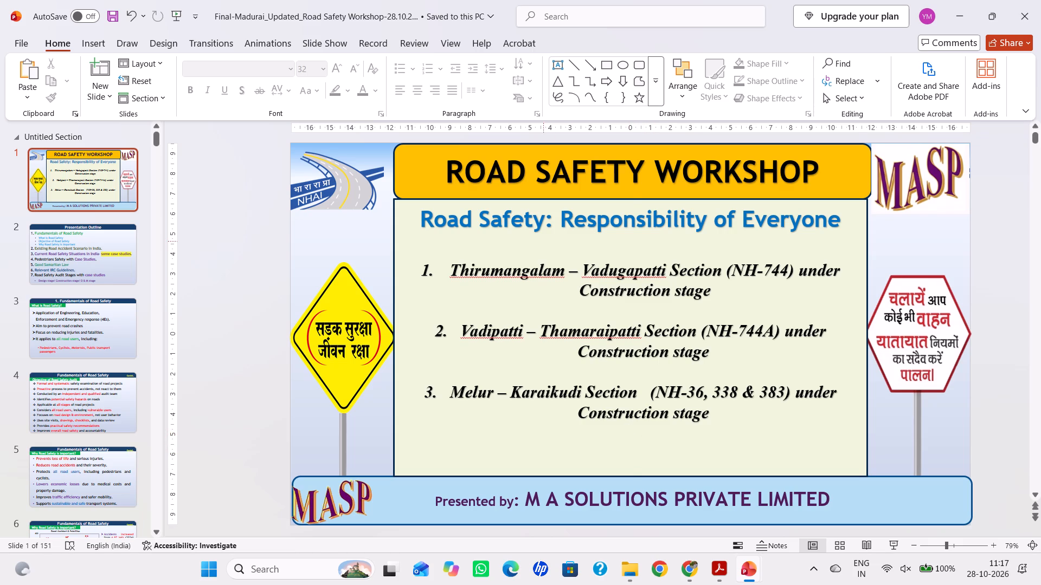
Left-align the three numbered road sections under the heading.
click(525, 224)
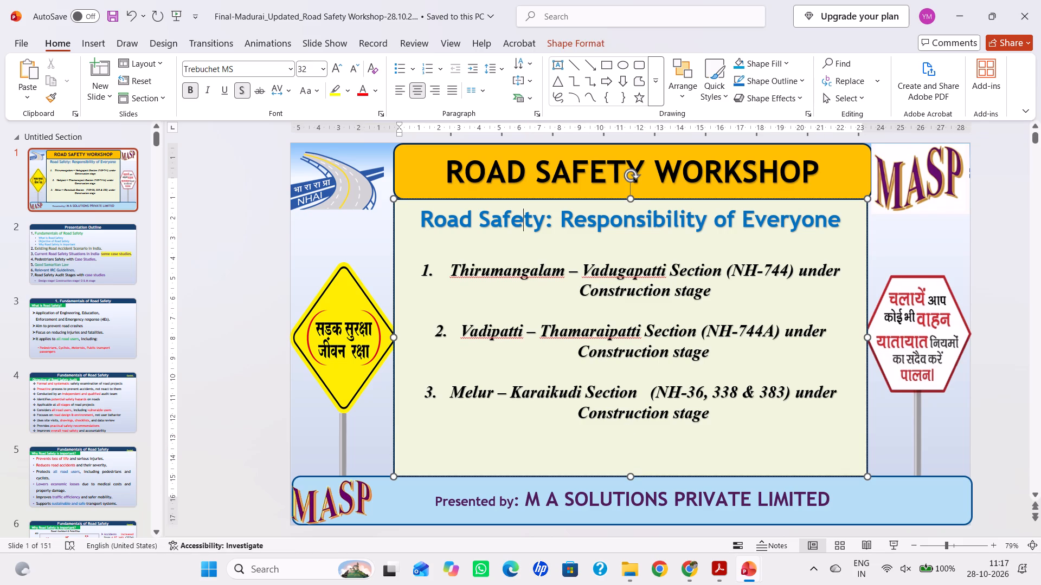
drag(447, 278, 719, 414)
click(402, 91)
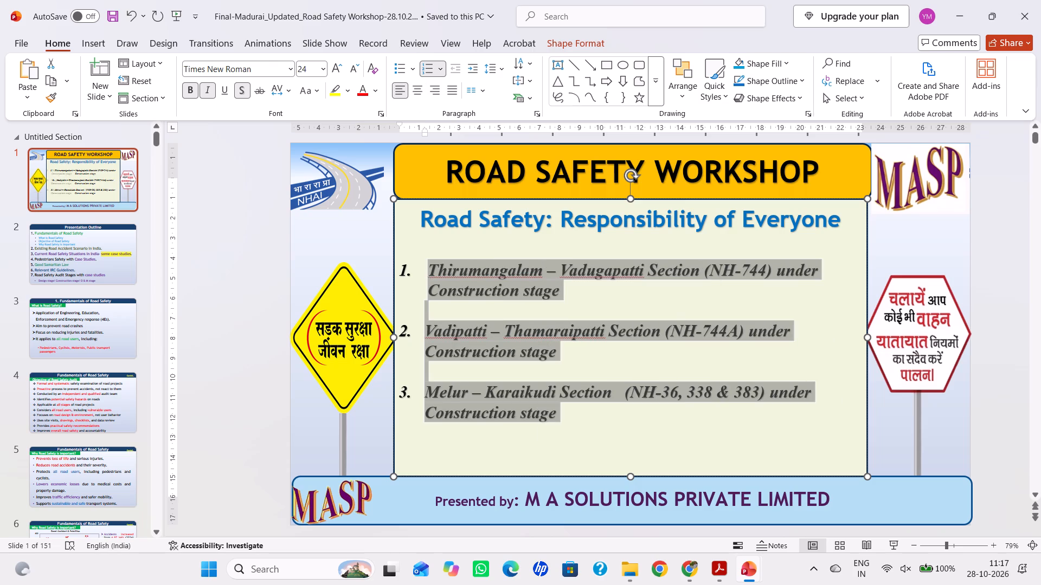
click(973, 401)
click(998, 432)
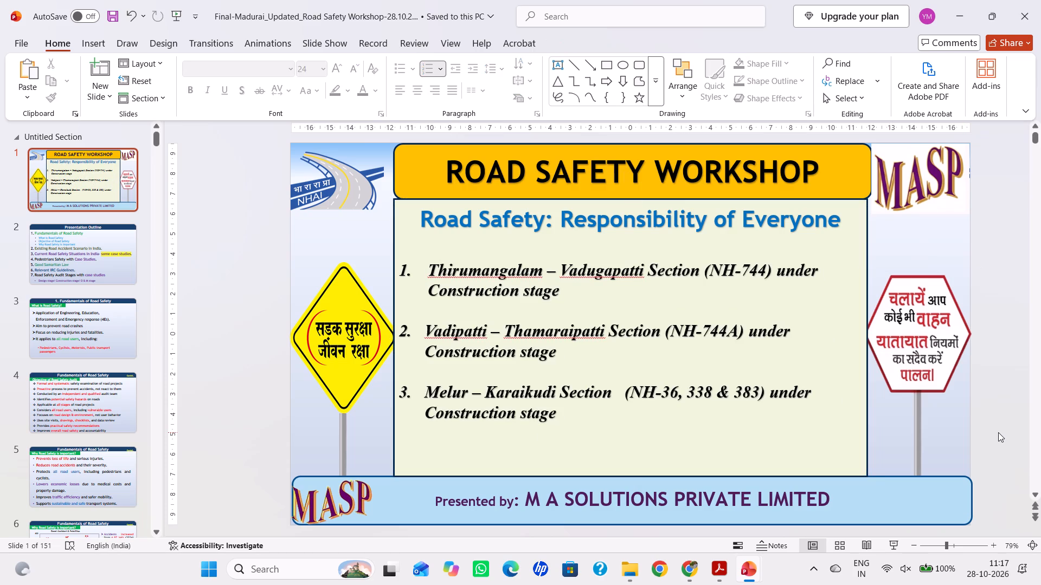
Save the updated Final-Madurai presentation.
key(ctrl+s)
key(ctrl+s)
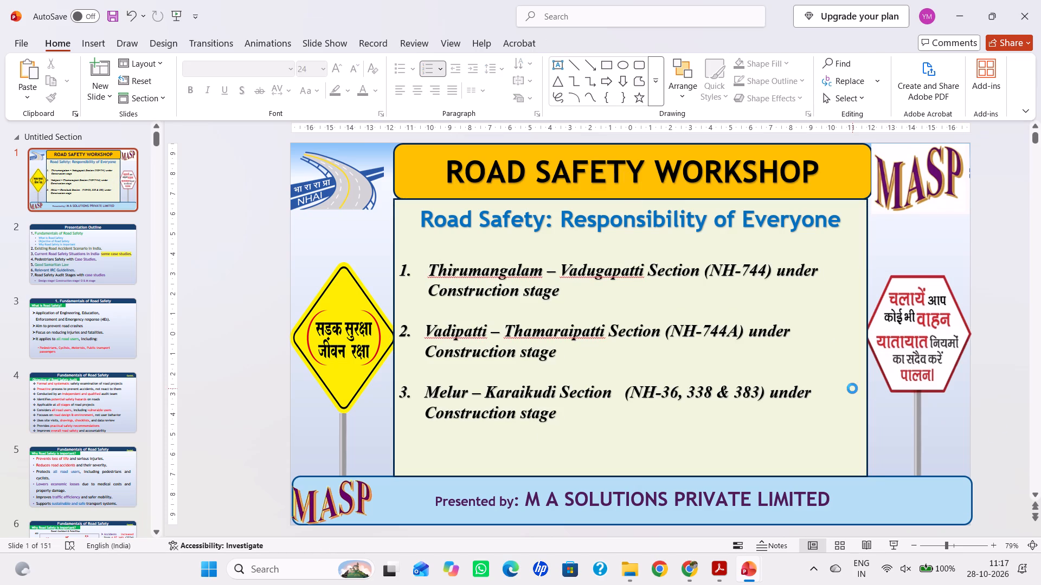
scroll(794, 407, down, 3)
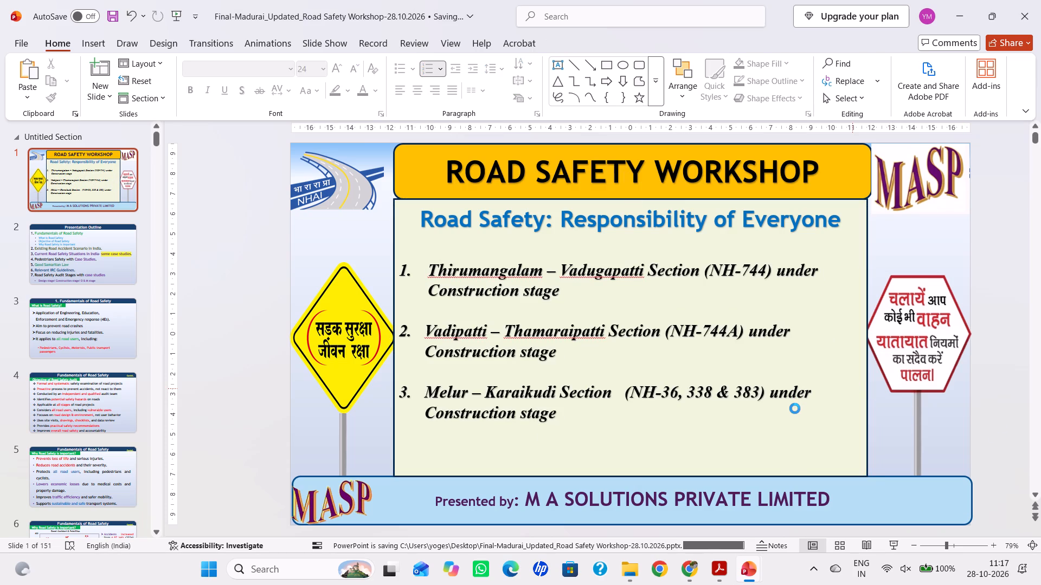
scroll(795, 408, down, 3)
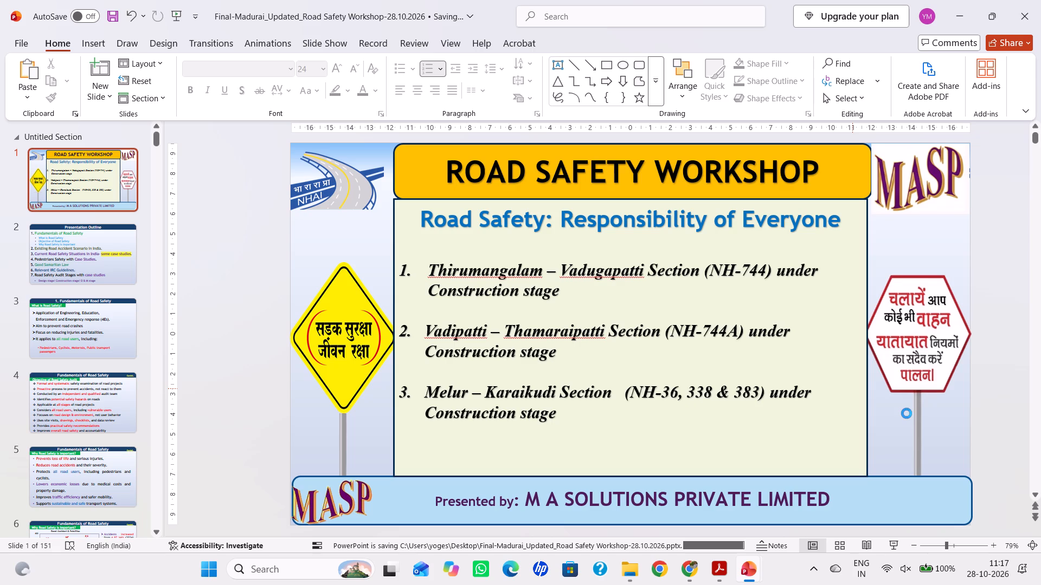
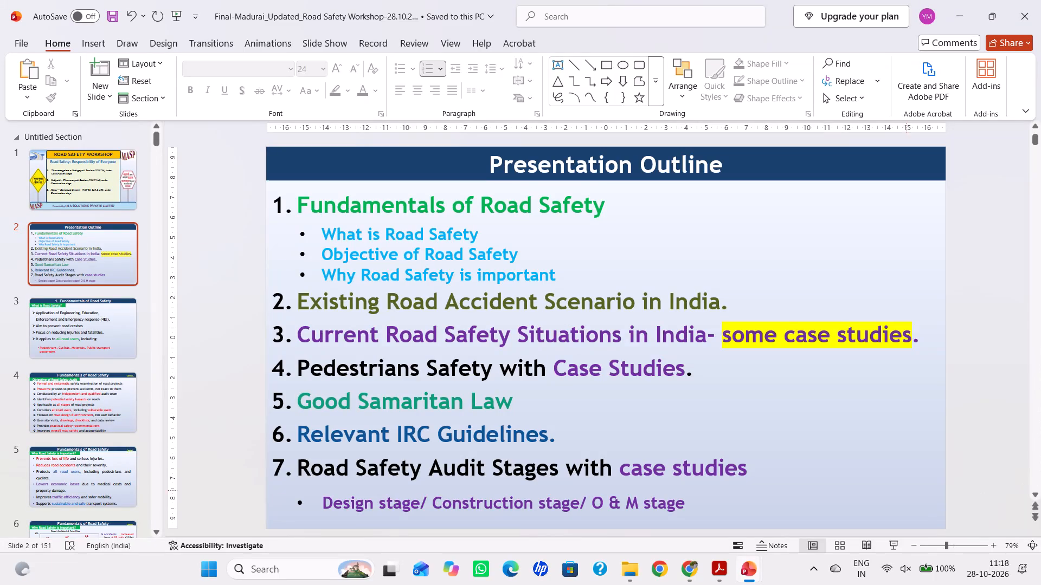
Look through the outline and Fundamentals of Road Safety slides that follow the title slide.
scroll(884, 378, down, 4)
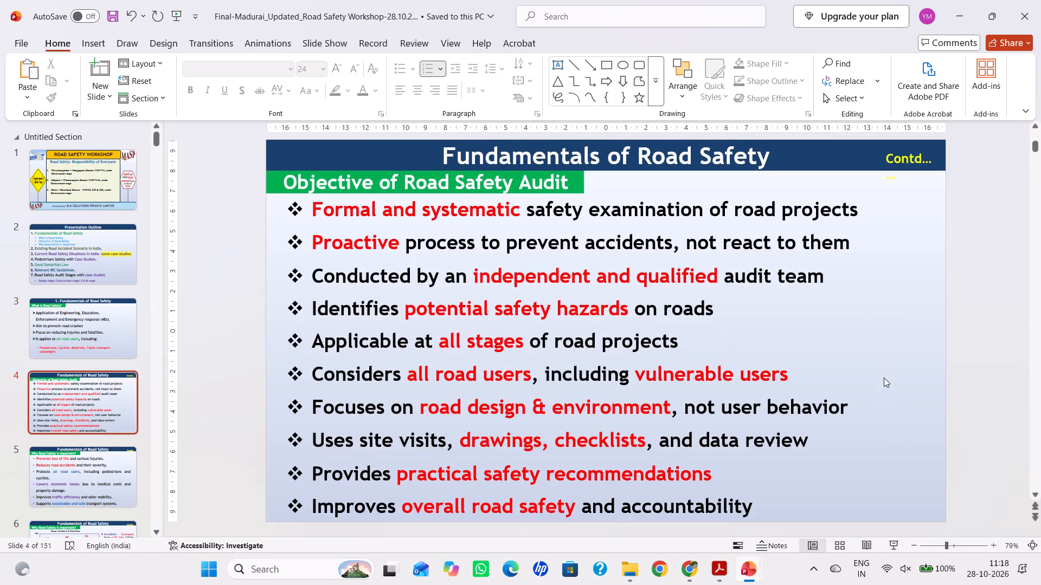
scroll(884, 378, down, 3)
scroll(885, 401, up, 5)
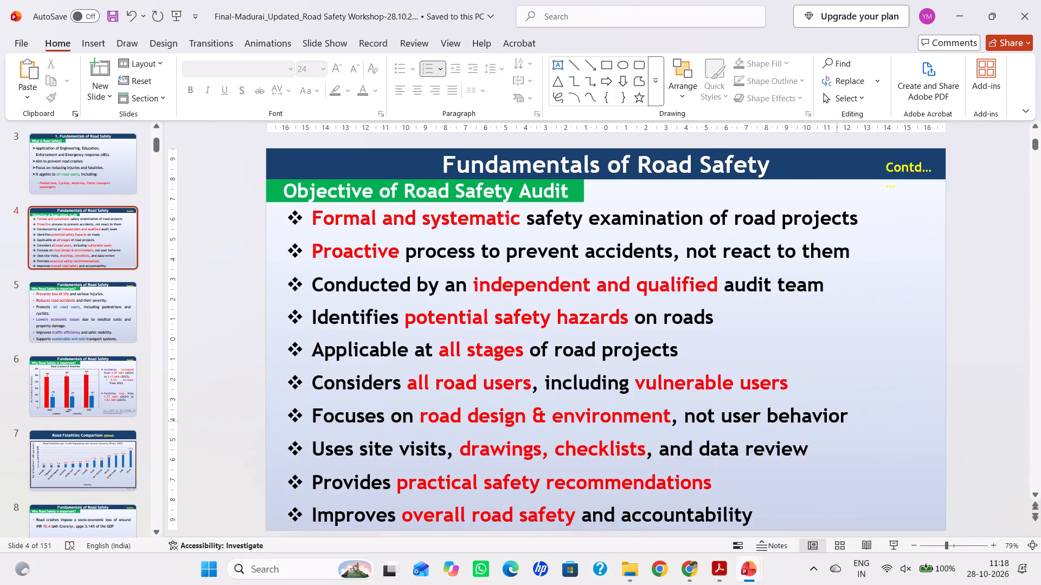
scroll(811, 431, up, 7)
scroll(810, 431, down, 1)
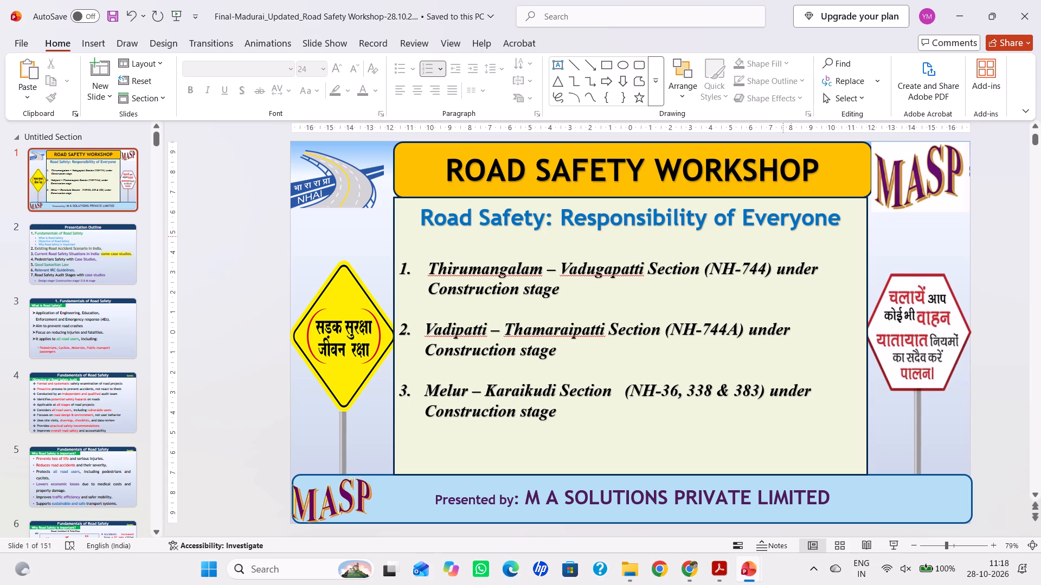
Append "-PIU Madurai" to the ROAD SAFETY WORKSHOP title on the title slide.
click(832, 169)
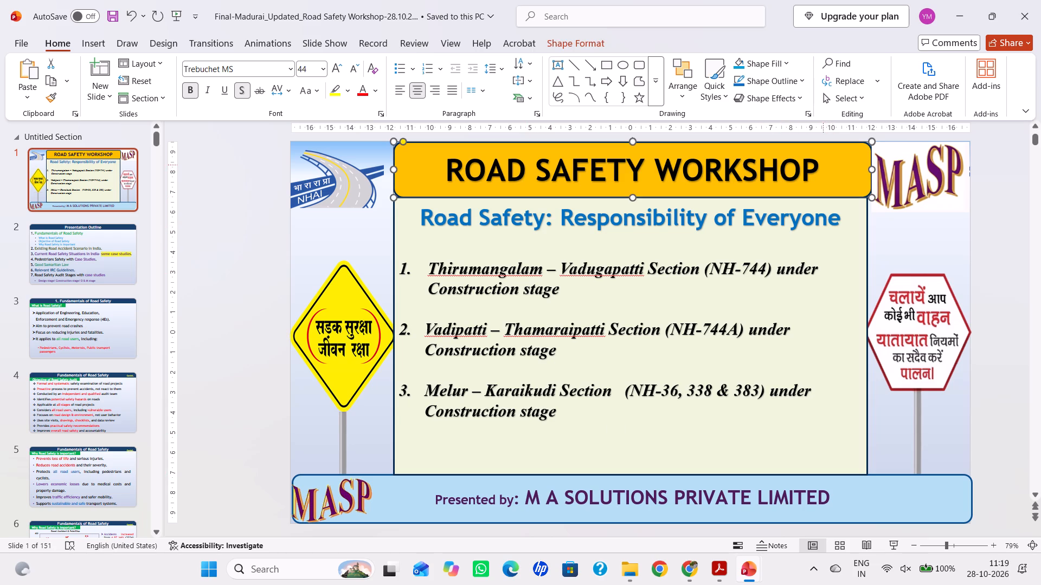
click(818, 161)
key(minus)
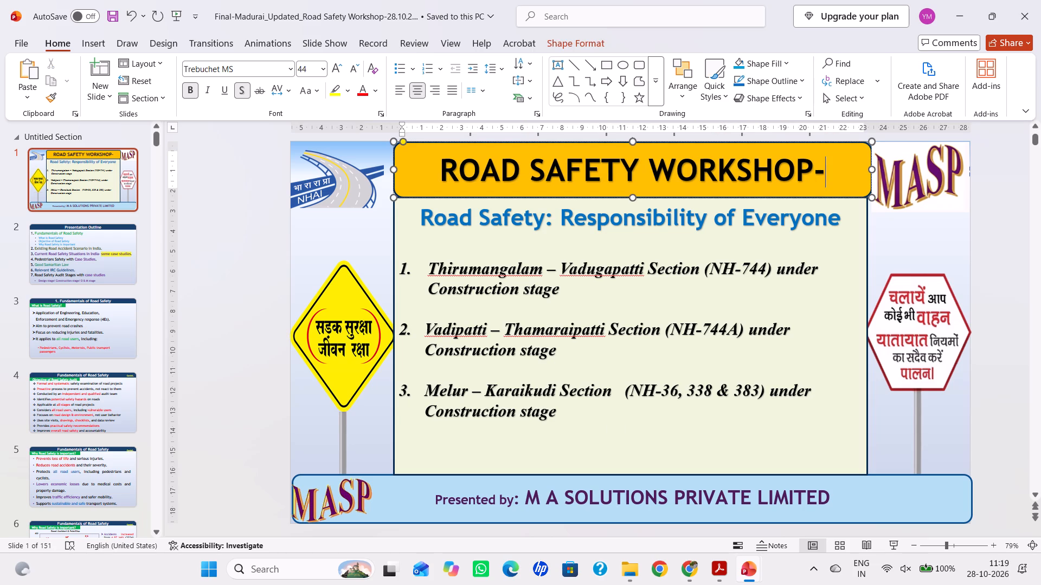
text(PIU Madurai)
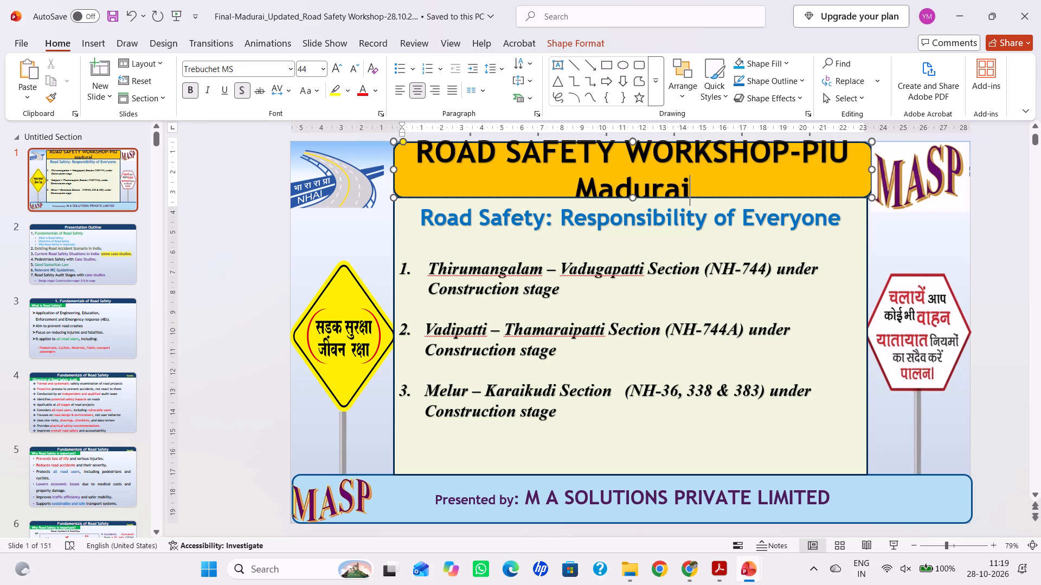
key(ctrl+a)
Add a blank line above the "Road Safety: Responsibility of Everyone" heading and lower the top edge of its text box.
click(775, 243)
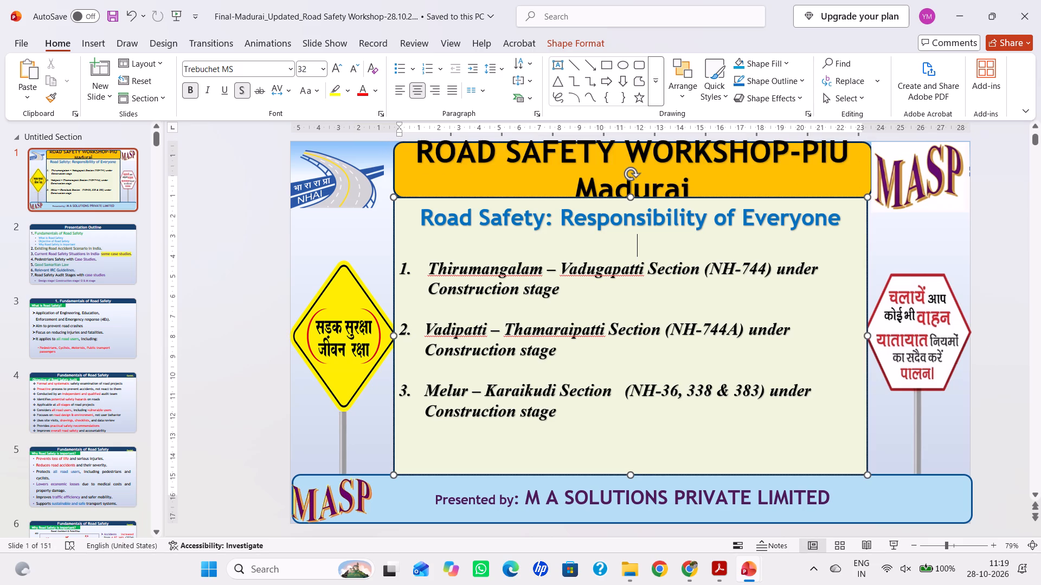
click(422, 209)
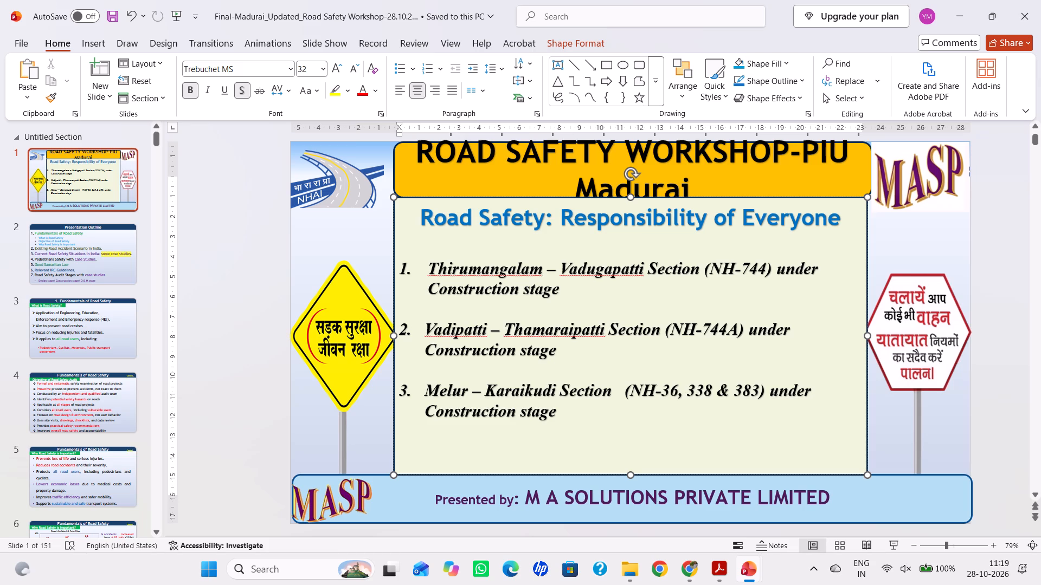
key(Return)
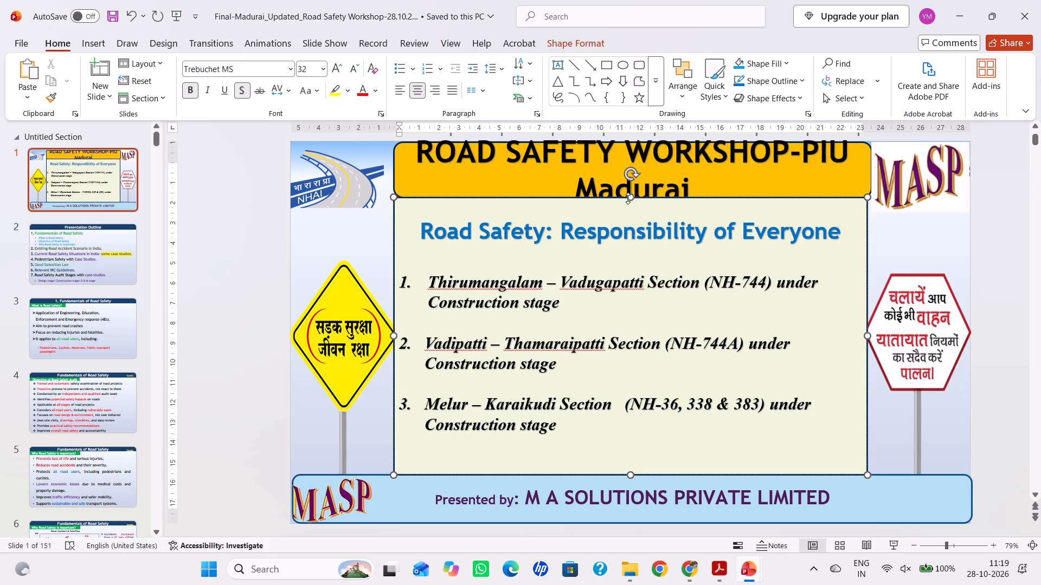
drag(628, 198, 627, 222)
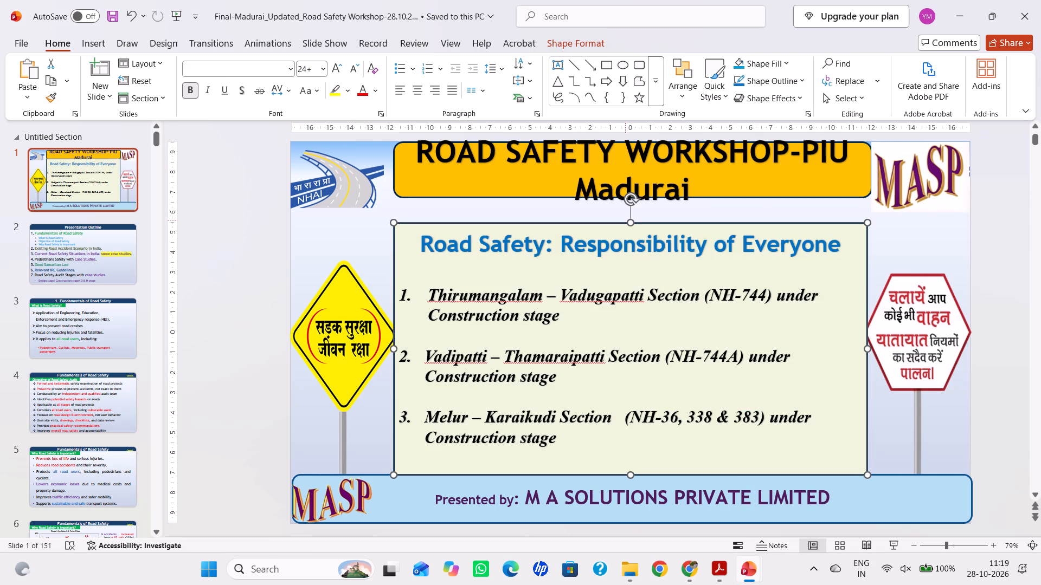
Extend the orange title banner downward to meet the text box, so both title lines fit inside it.
click(559, 185)
click(566, 196)
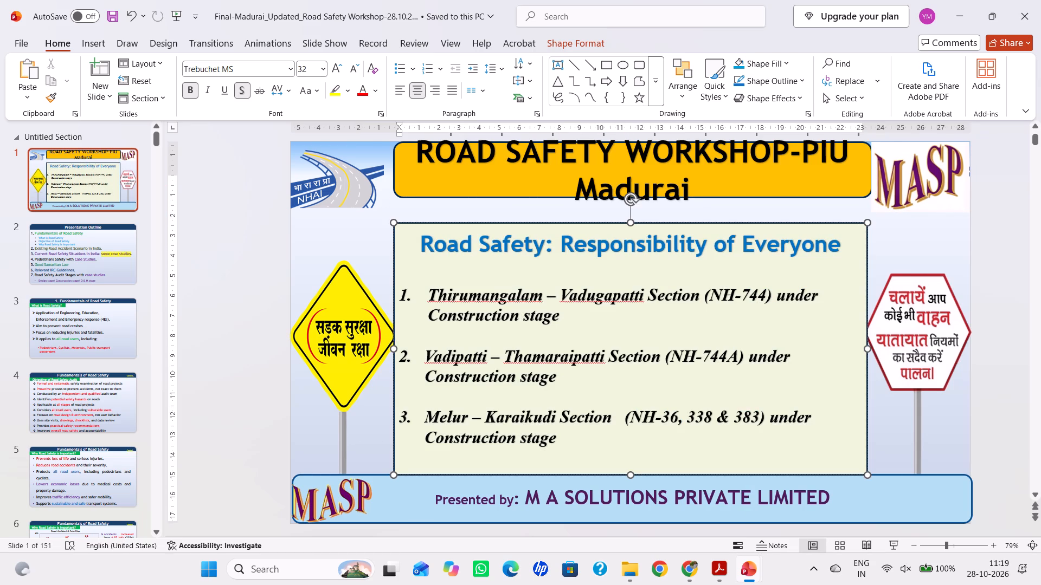
click(801, 186)
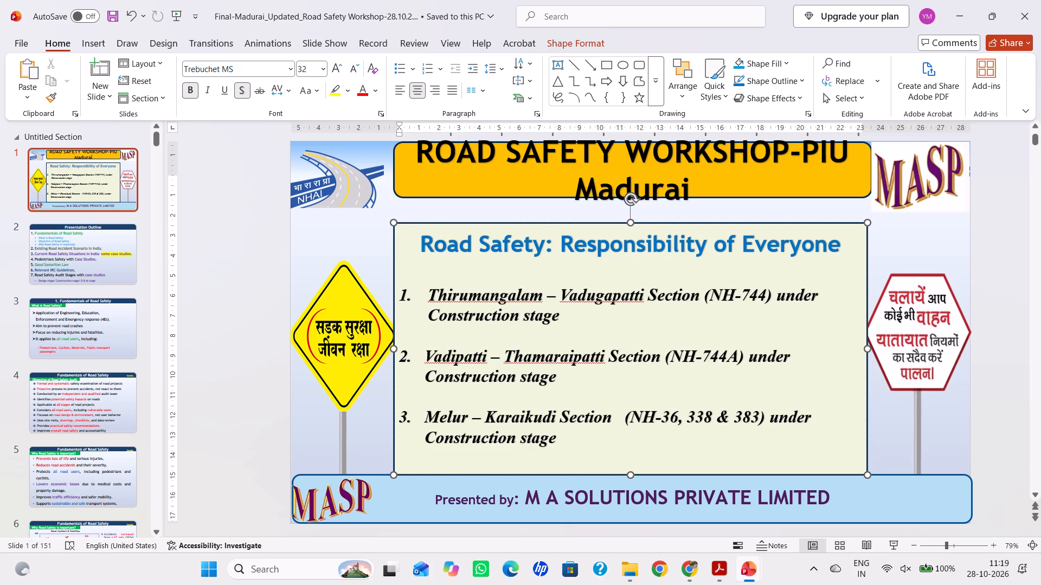
click(862, 141)
drag(632, 198, 633, 220)
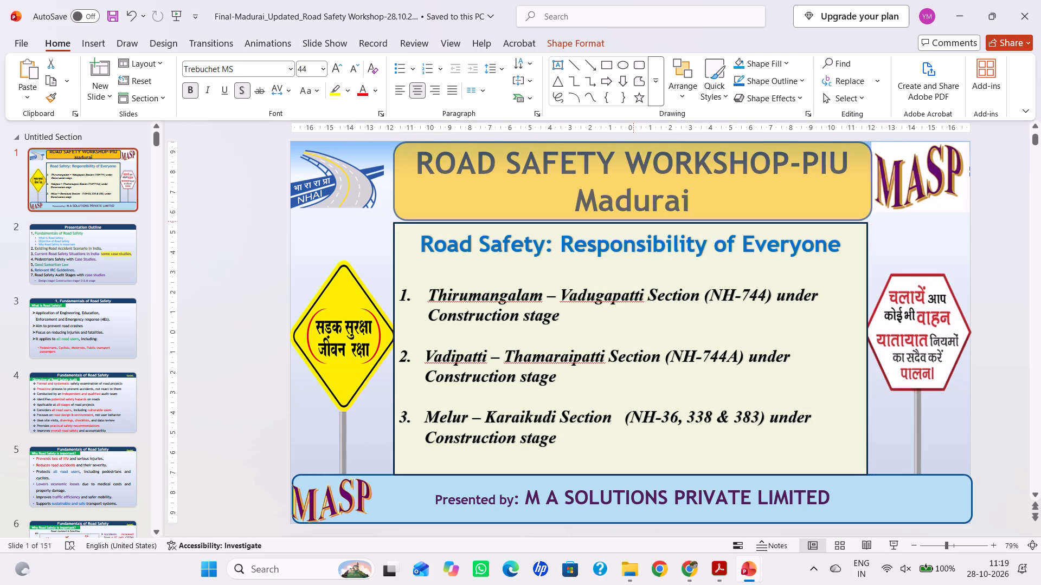
drag(633, 220, 633, 220)
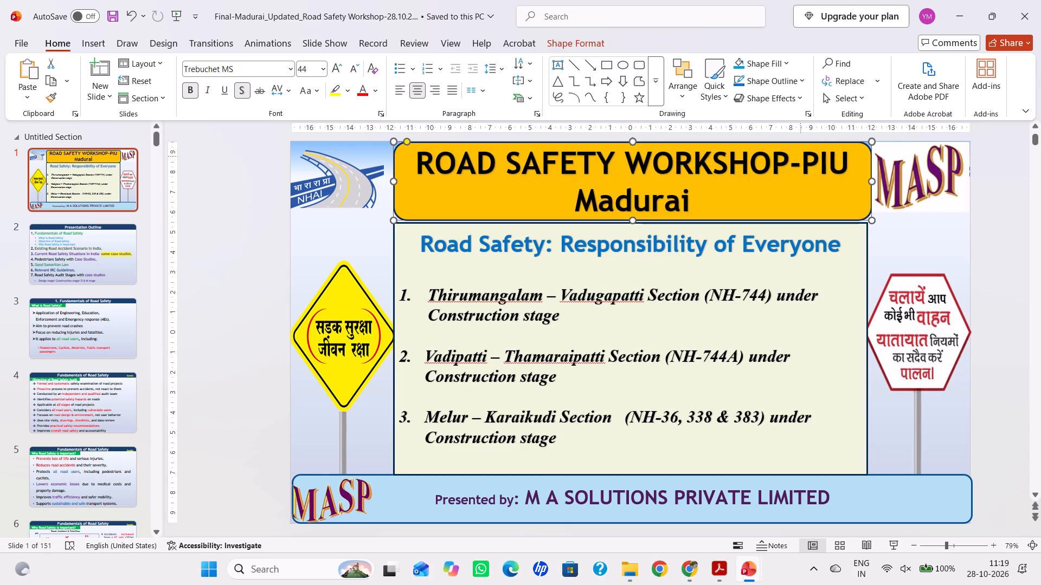
Move "PIU Madurai" to its own line in the title and remove the hyphen after WORKSHOP.
click(800, 156)
key(Return)
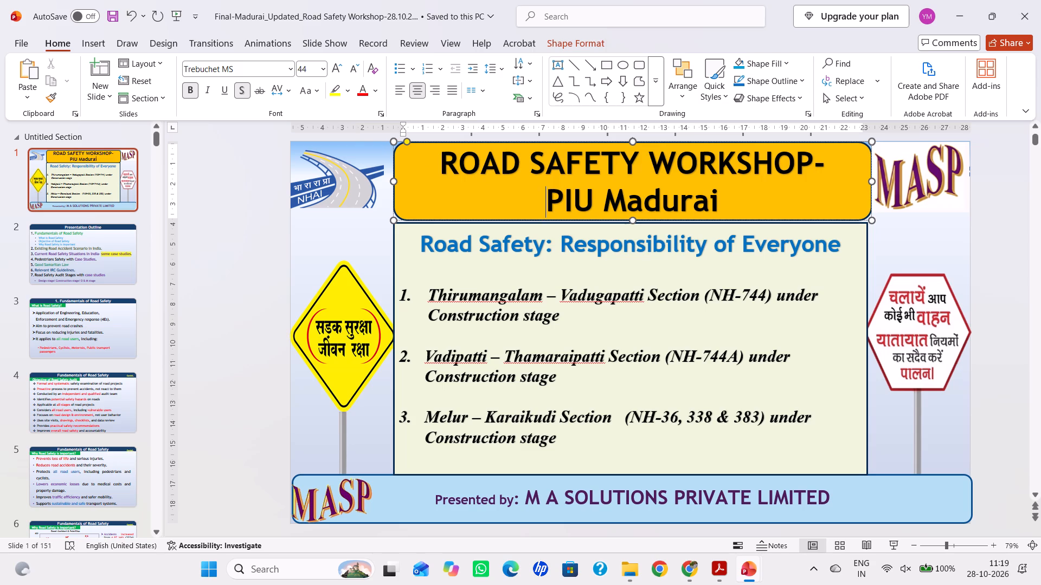
click(829, 165)
click(822, 162)
key(BackSpace)
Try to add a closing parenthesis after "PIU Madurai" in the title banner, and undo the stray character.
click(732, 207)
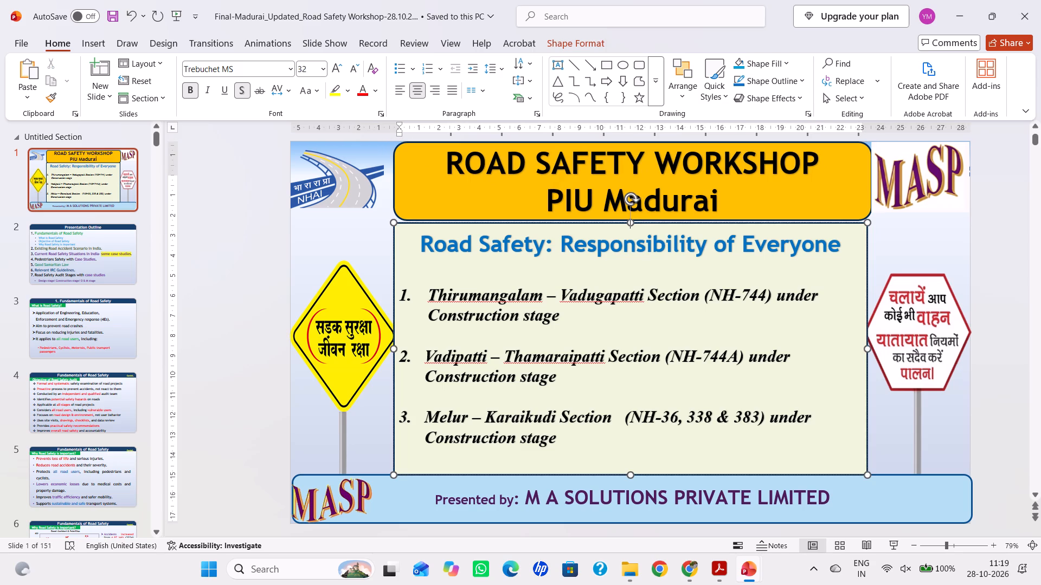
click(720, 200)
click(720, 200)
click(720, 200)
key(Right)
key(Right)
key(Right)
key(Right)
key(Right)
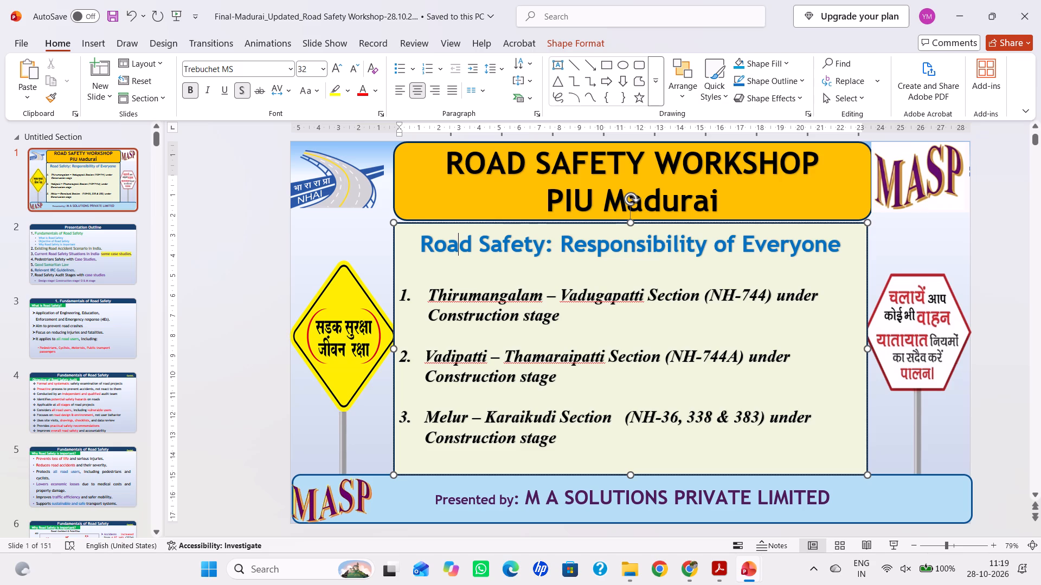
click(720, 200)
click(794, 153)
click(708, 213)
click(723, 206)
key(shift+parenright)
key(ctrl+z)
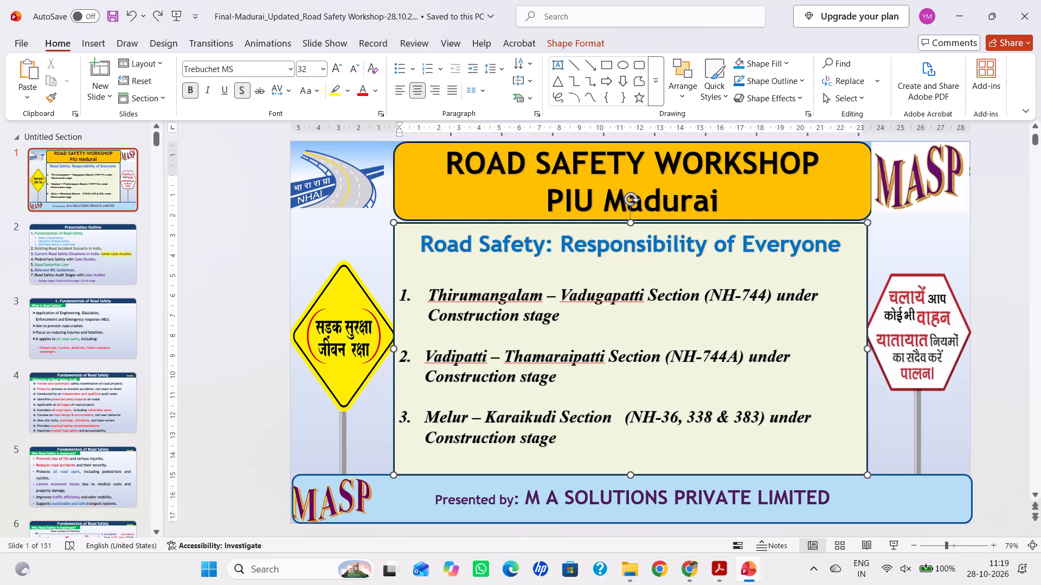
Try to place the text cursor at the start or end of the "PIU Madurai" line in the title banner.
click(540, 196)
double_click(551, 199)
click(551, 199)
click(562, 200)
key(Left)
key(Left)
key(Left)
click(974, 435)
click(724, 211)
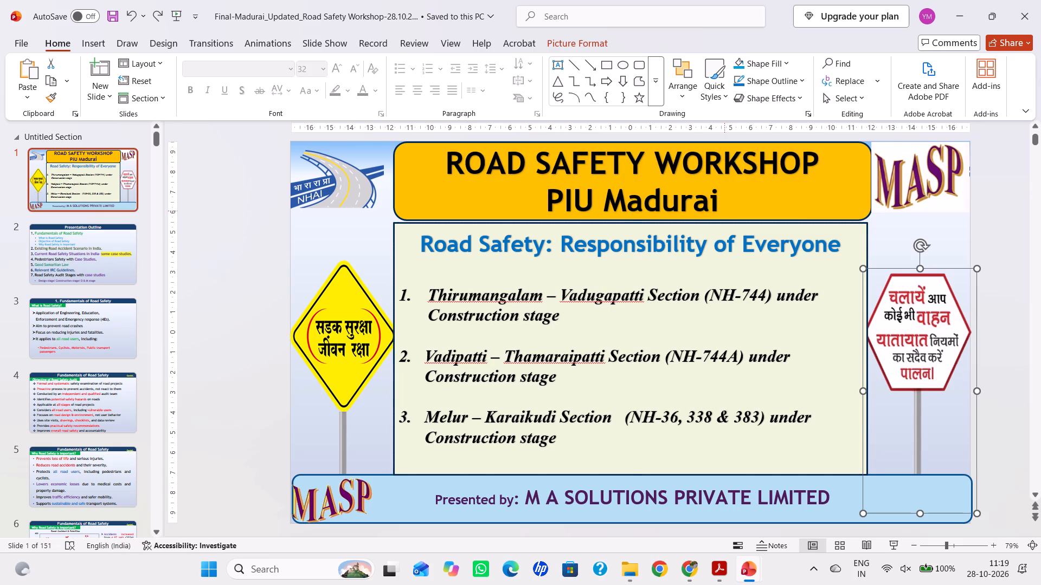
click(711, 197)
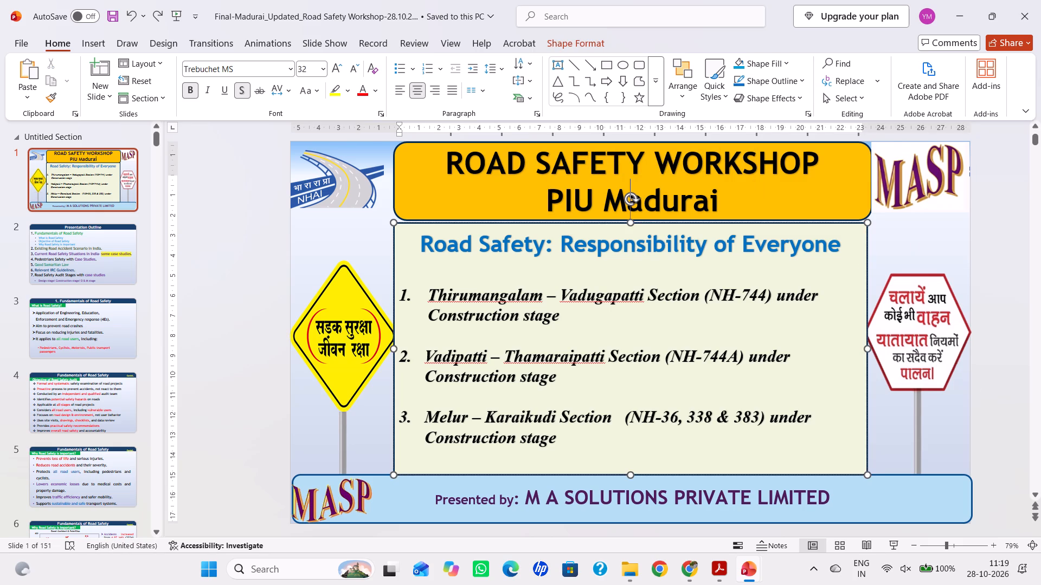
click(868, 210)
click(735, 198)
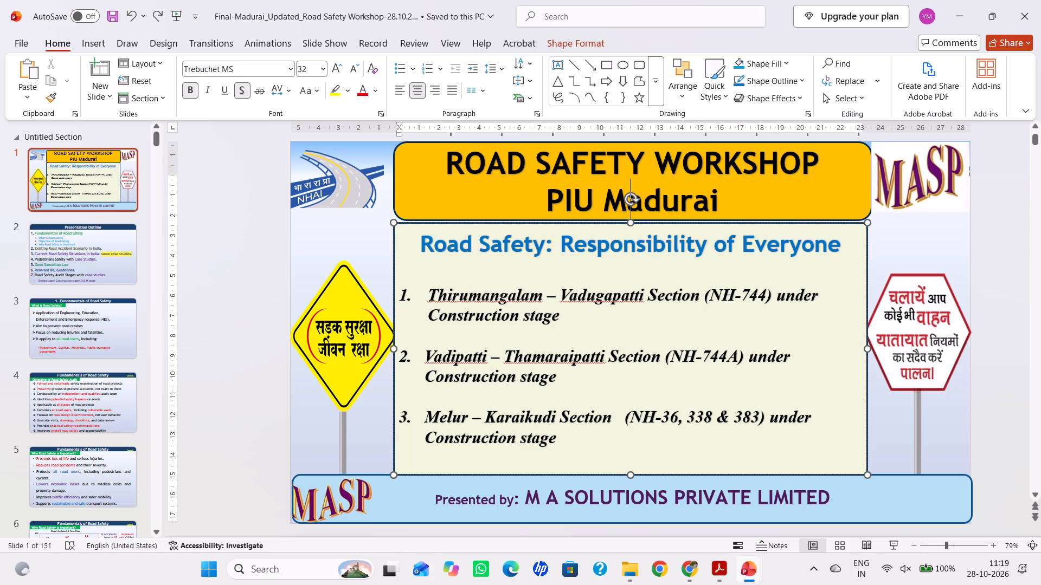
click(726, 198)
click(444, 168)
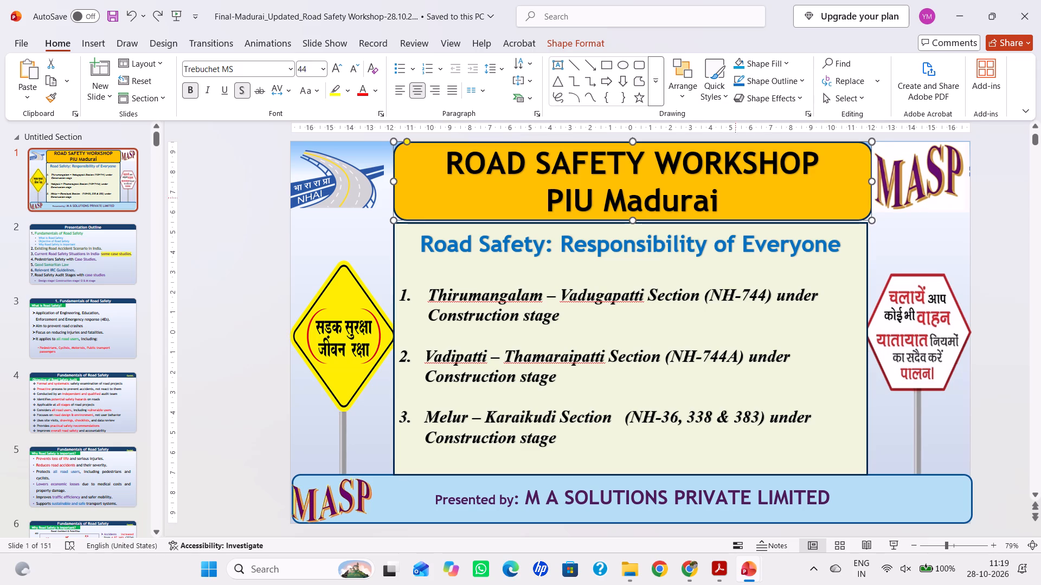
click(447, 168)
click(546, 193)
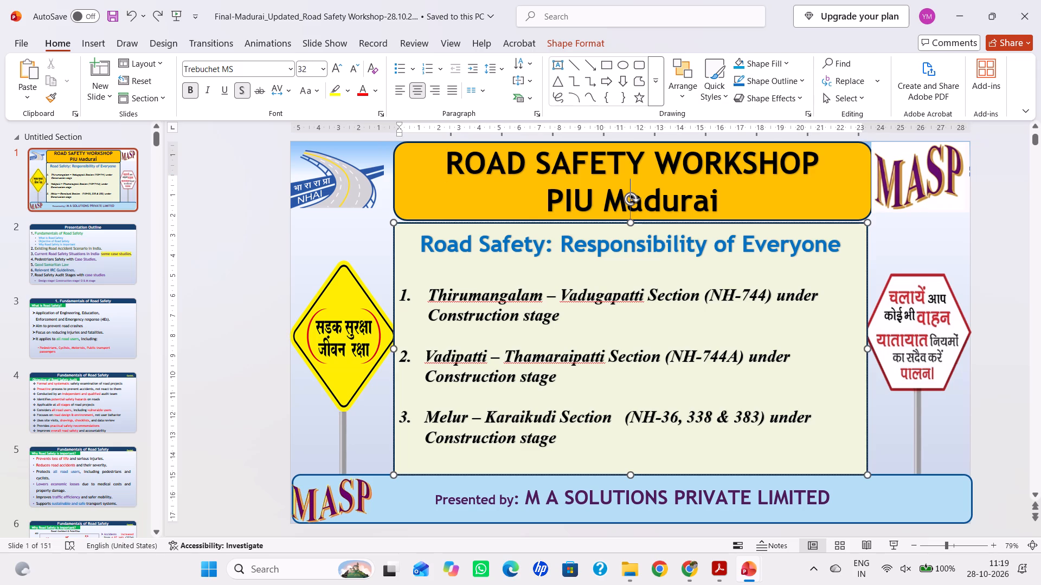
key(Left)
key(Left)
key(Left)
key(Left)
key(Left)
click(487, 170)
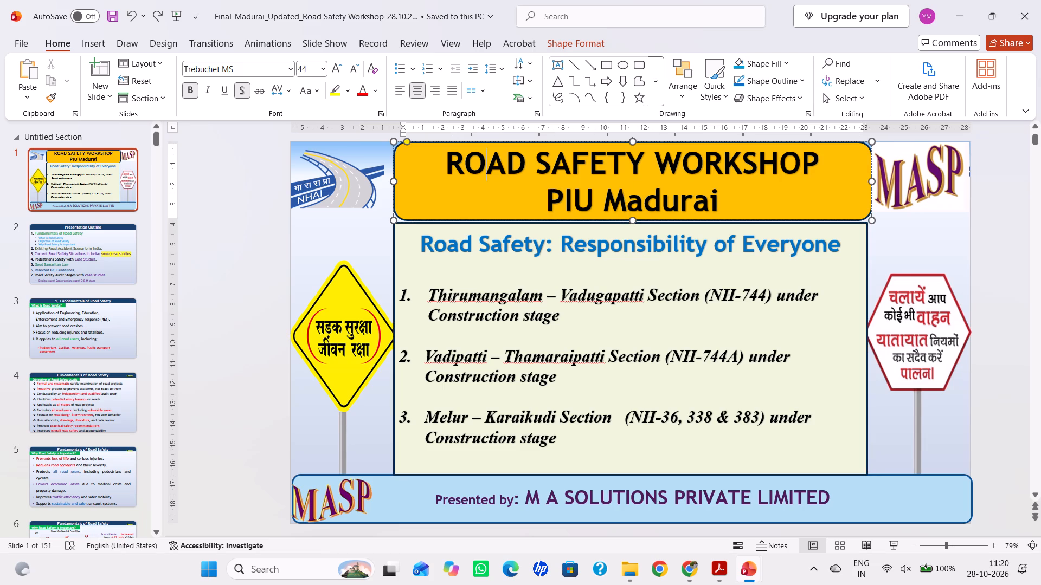
Save the presentation with the updated title banner.
click(999, 305)
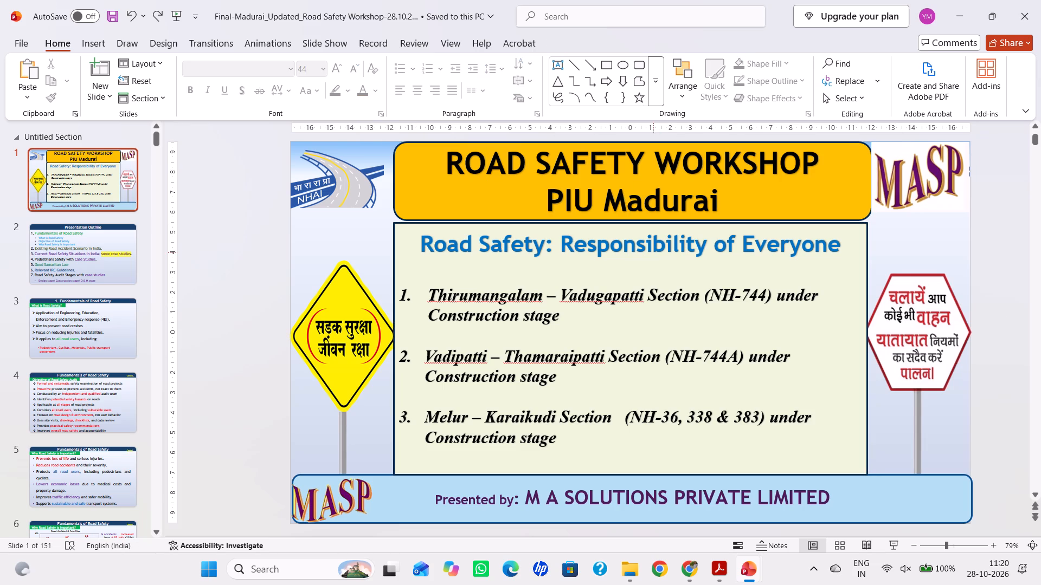
key(ctrl+s)
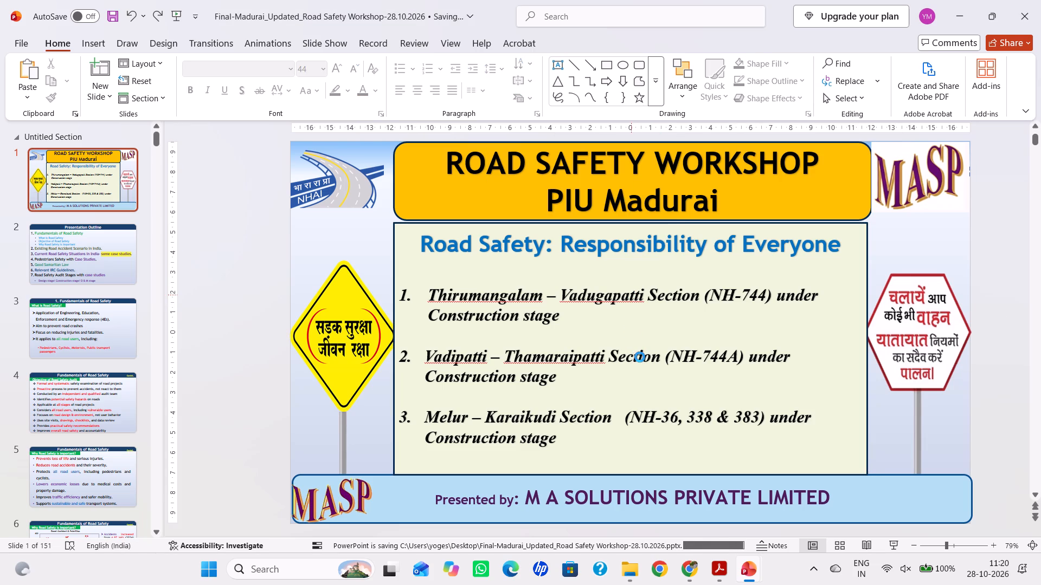
Place the text cursor in the Vadipatti – Thamaraipatti item of the numbered road sections.
click(640, 357)
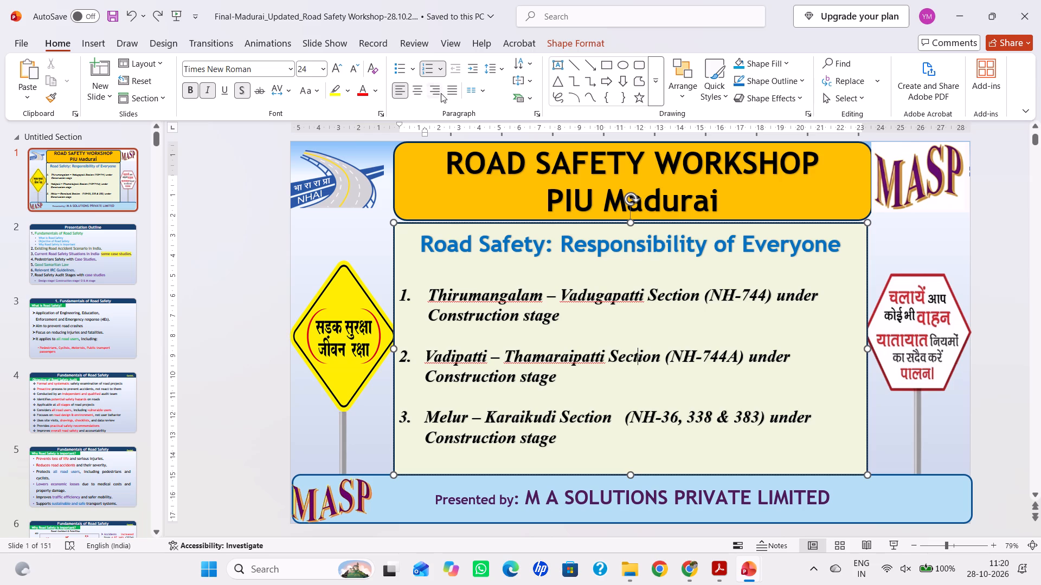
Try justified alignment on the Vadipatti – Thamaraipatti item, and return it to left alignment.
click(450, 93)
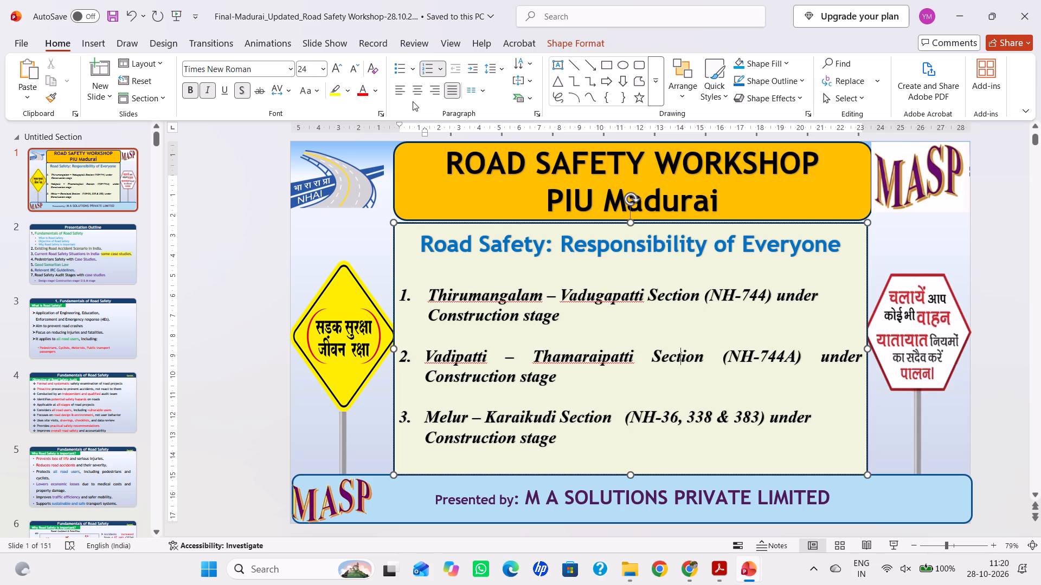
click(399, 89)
Save the presentation with the road sections list left-aligned.
key(ctrl+s)
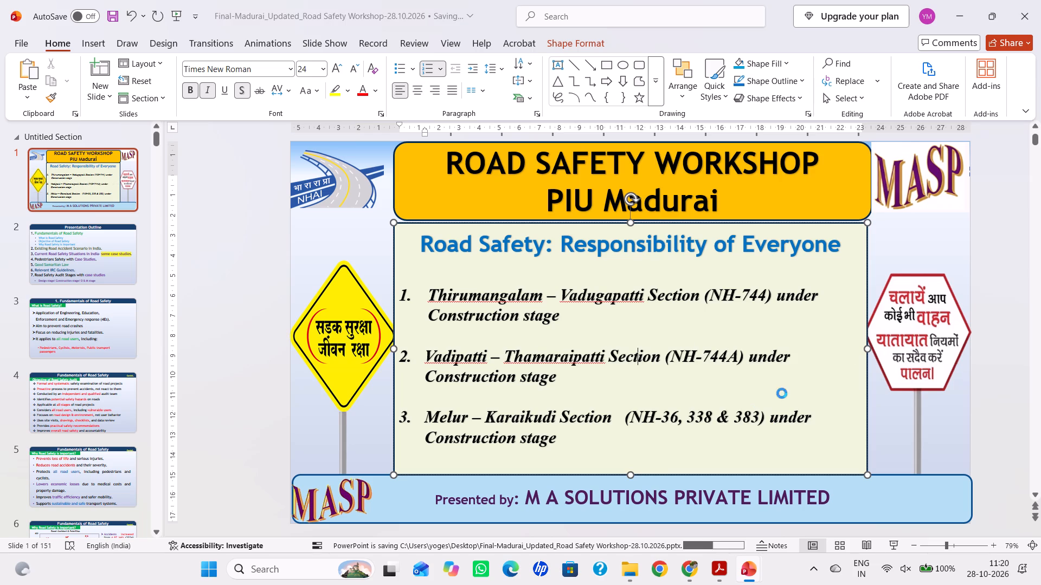
click(906, 371)
click(890, 358)
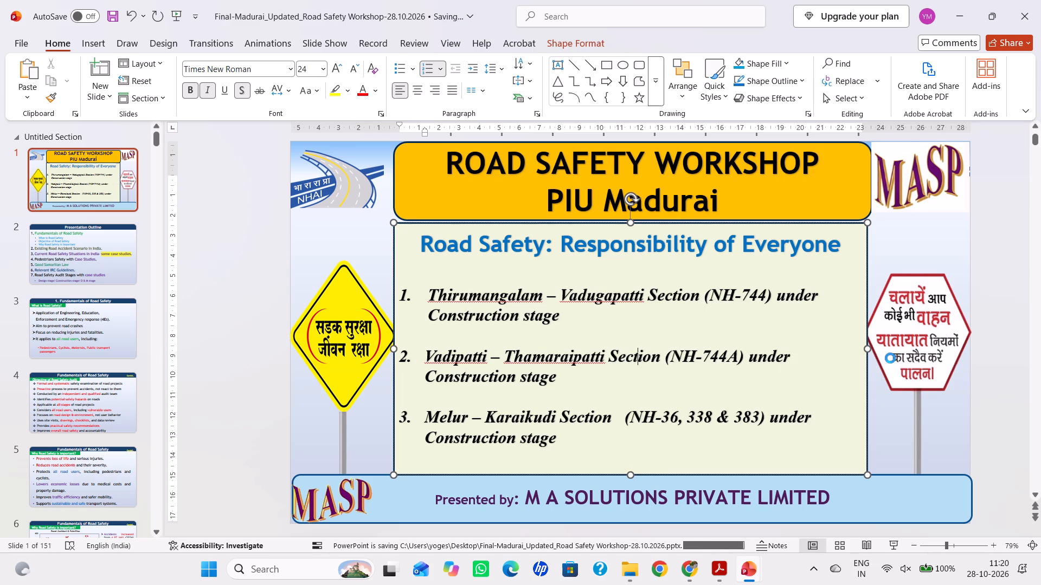